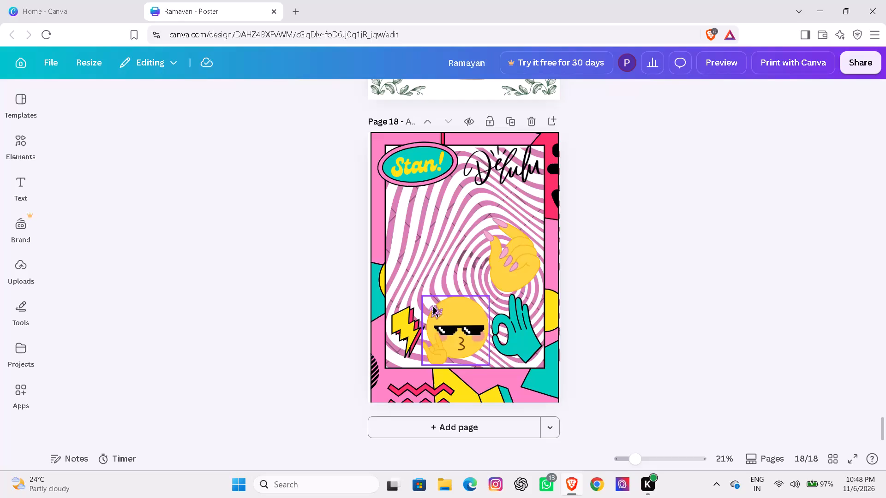
Search the elements library for "genz" and show all the graphics results.
{"action": "left_click", "coordinate": [30, 145]}
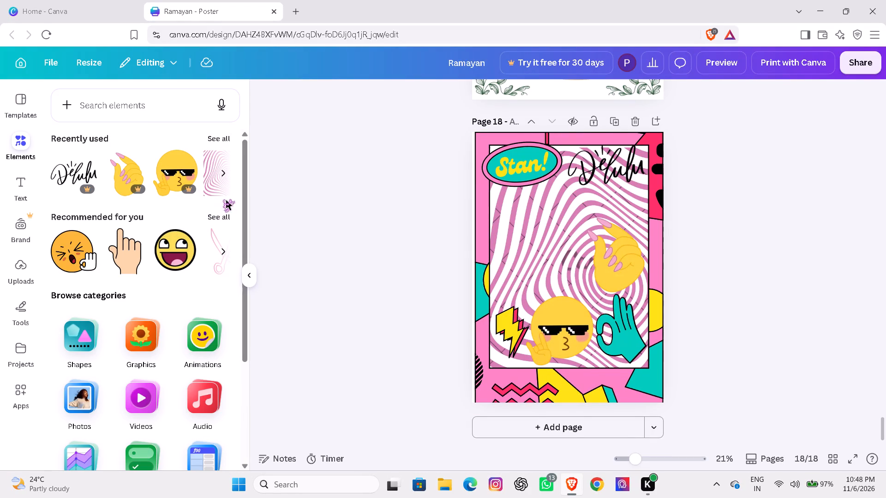
{"action": "left_click", "coordinate": [213, 137]}
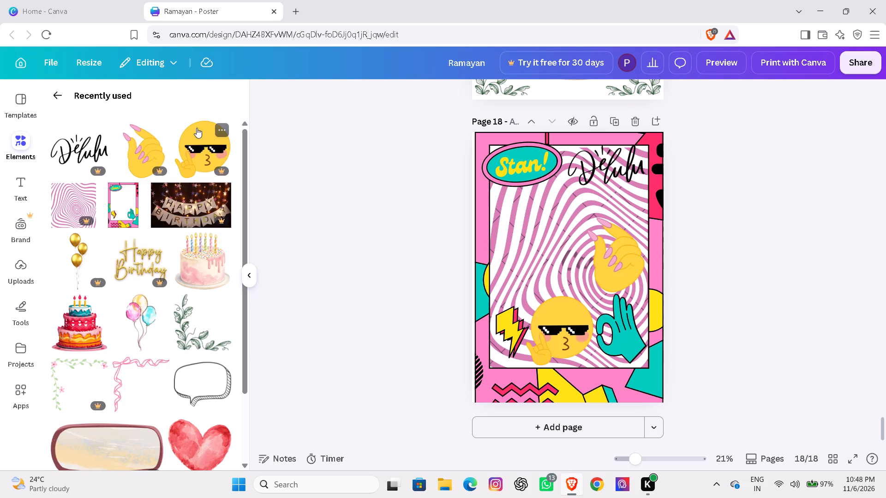
{"action": "left_click", "coordinate": [56, 92]}
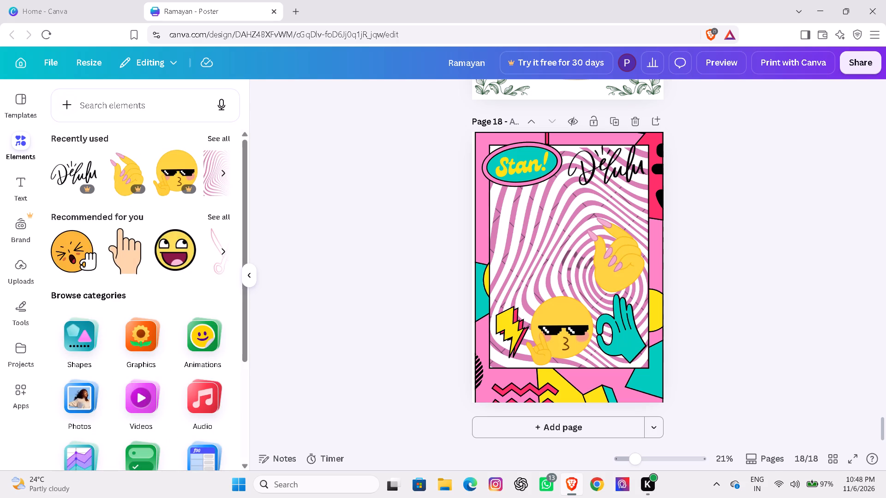
{"action": "left_click", "coordinate": [104, 107]}
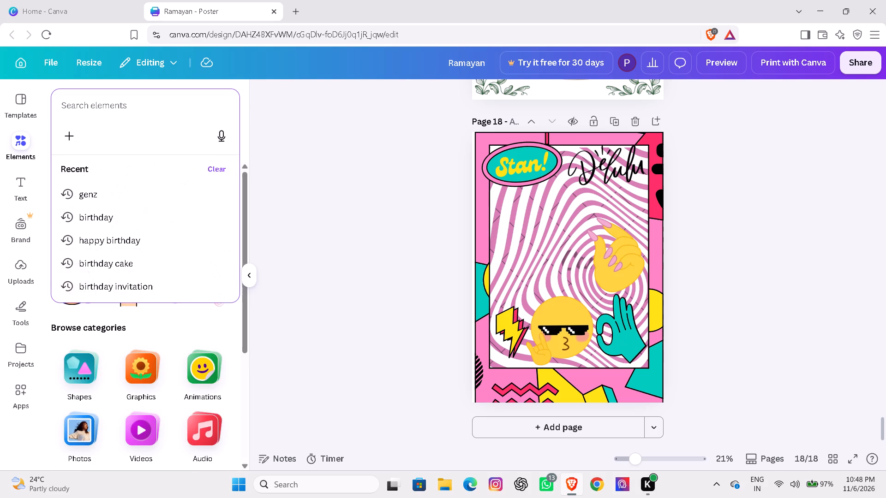
{"action": "type", "text": "ge"}
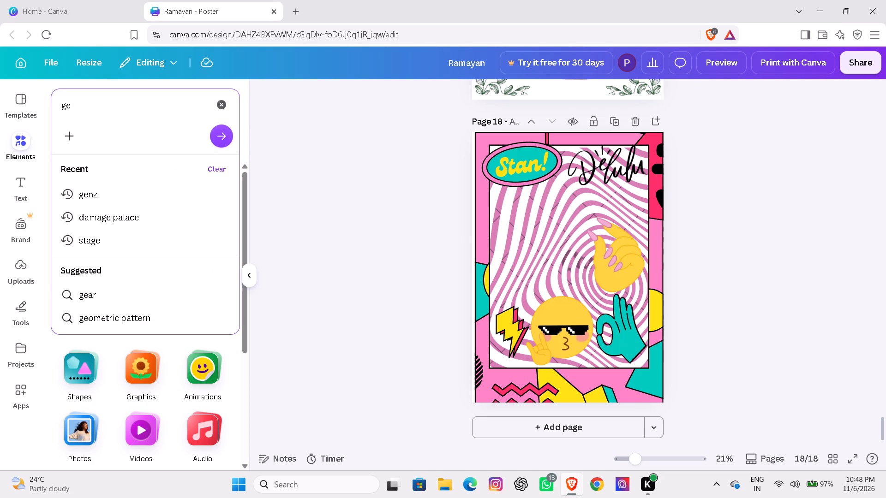
{"action": "key", "text": "n"}
{"action": "key", "text": "z"}
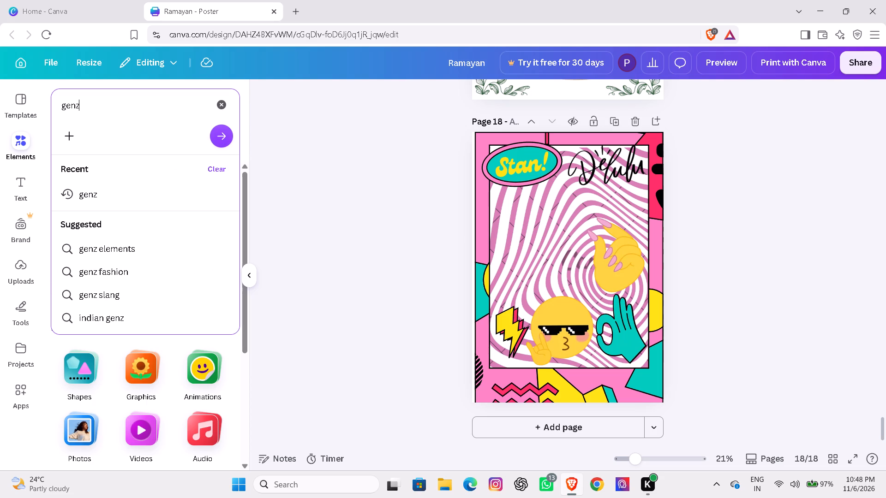
{"action": "key", "text": "Return"}
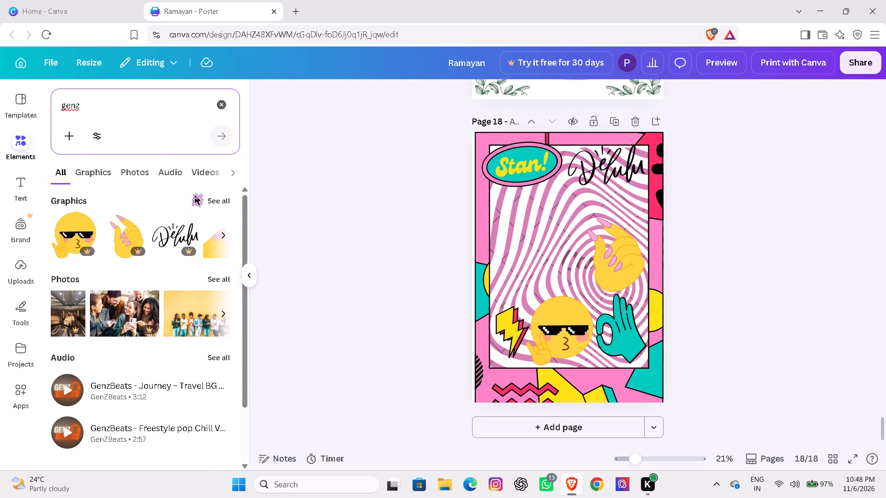
{"action": "left_click", "coordinate": [210, 196]}
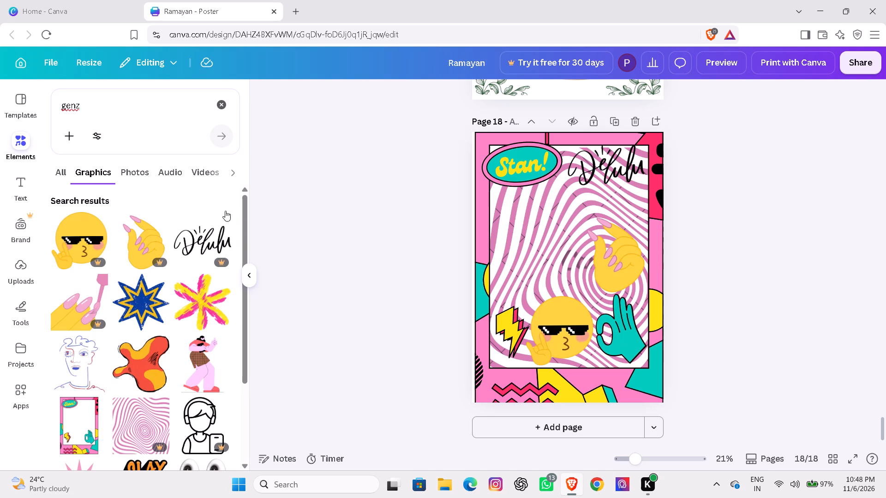
Add the orange and black "SLAY SLAY SLAY" graphic to page 18, shrink it and place it just below the "Stan!" badge.
{"action": "left_click_drag", "start_coordinate": [241, 259], "coordinate": [245, 280]}
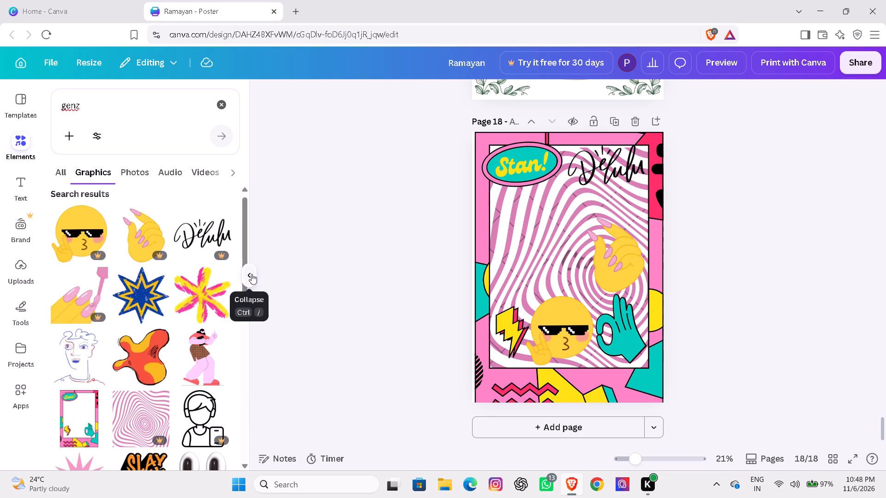
{"action": "left_click", "coordinate": [251, 274]}
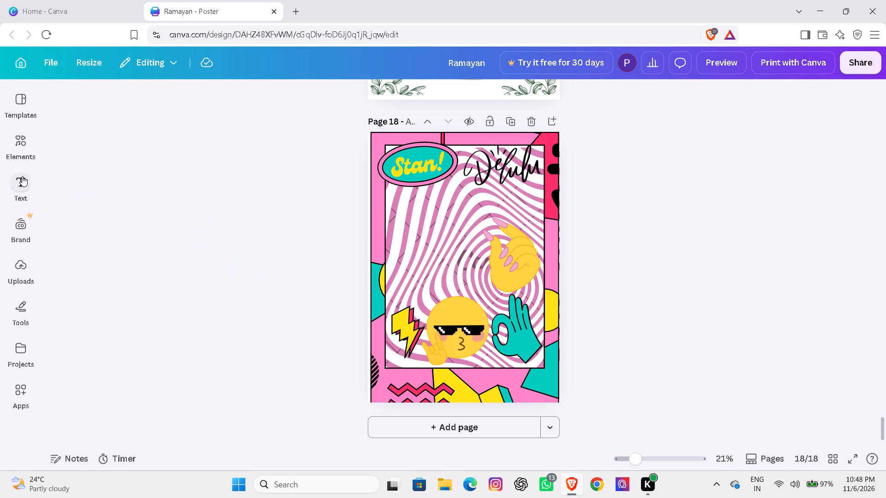
{"action": "left_click", "coordinate": [18, 151]}
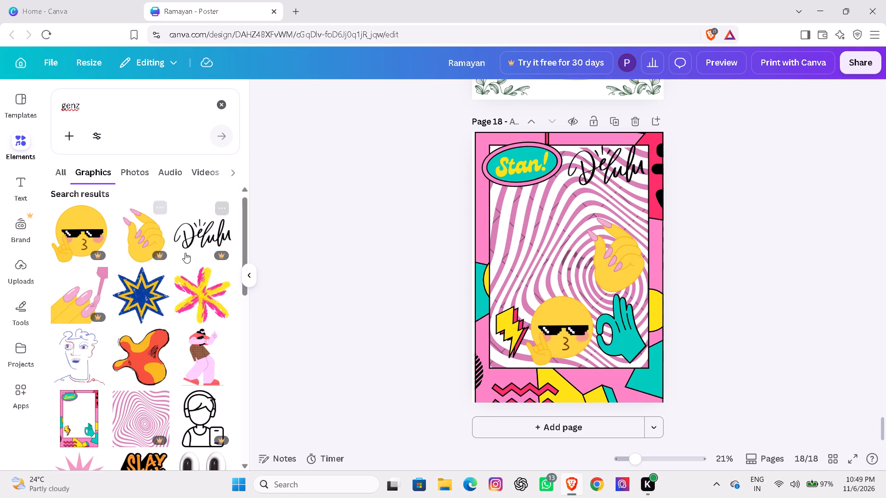
{"action": "left_click_drag", "start_coordinate": [245, 212], "coordinate": [245, 221]}
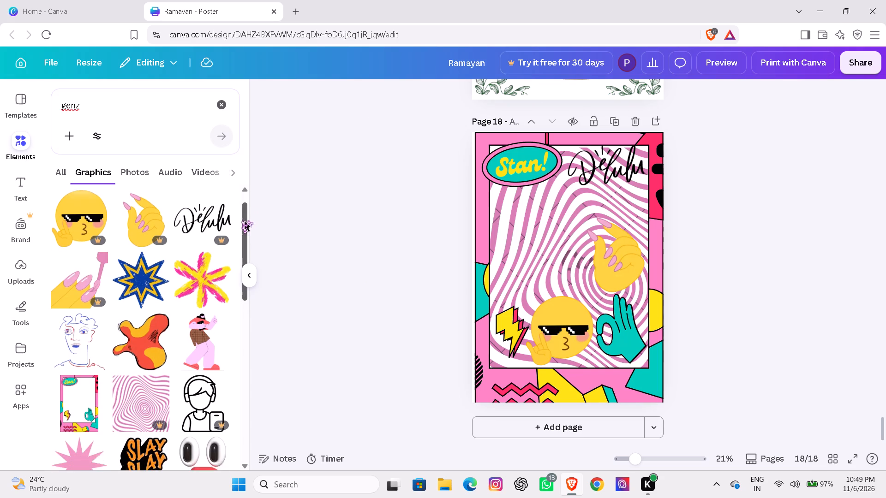
{"action": "left_click_drag", "start_coordinate": [245, 221], "coordinate": [243, 253]}
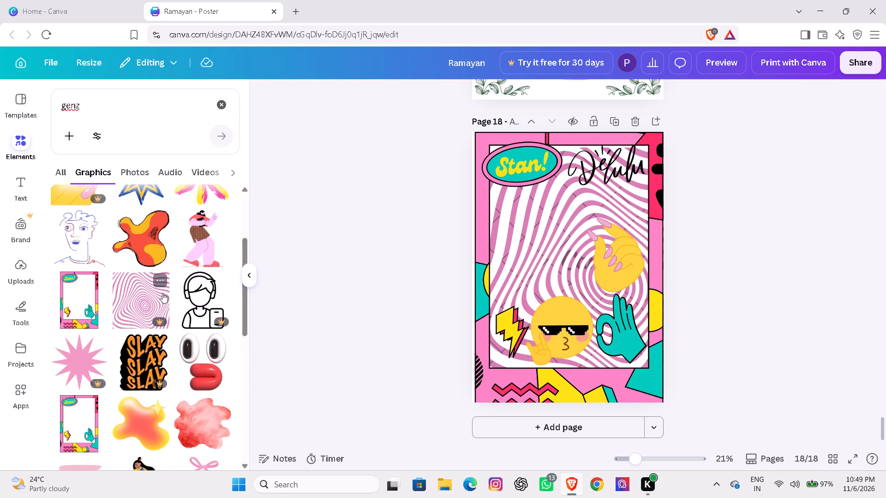
{"action": "left_click", "coordinate": [138, 349]}
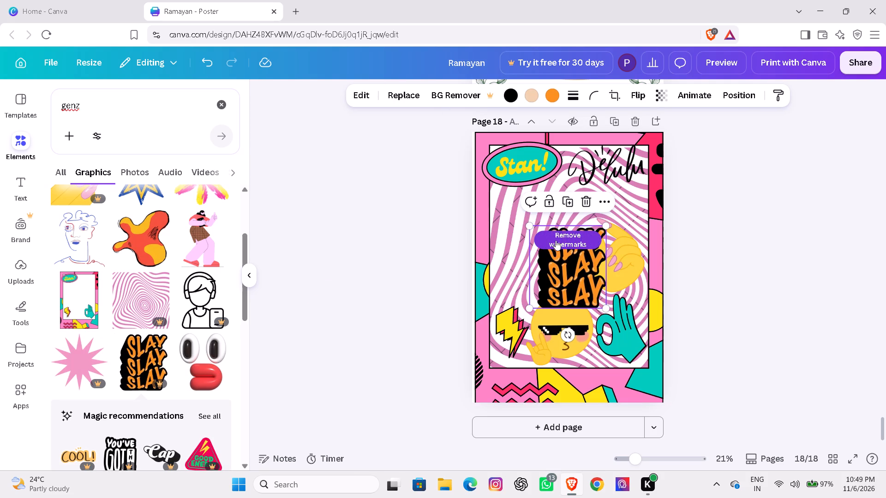
{"action": "left_click_drag", "start_coordinate": [531, 225], "coordinate": [542, 246]}
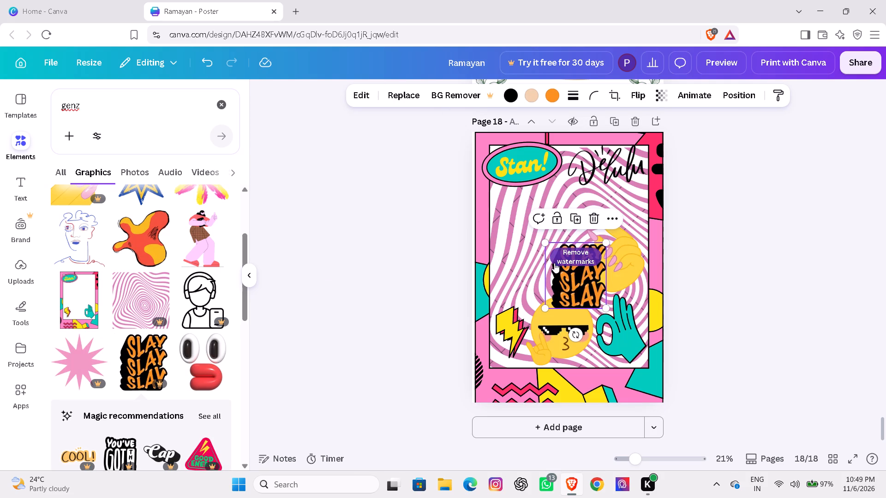
{"action": "left_click_drag", "start_coordinate": [568, 277], "coordinate": [509, 218]}
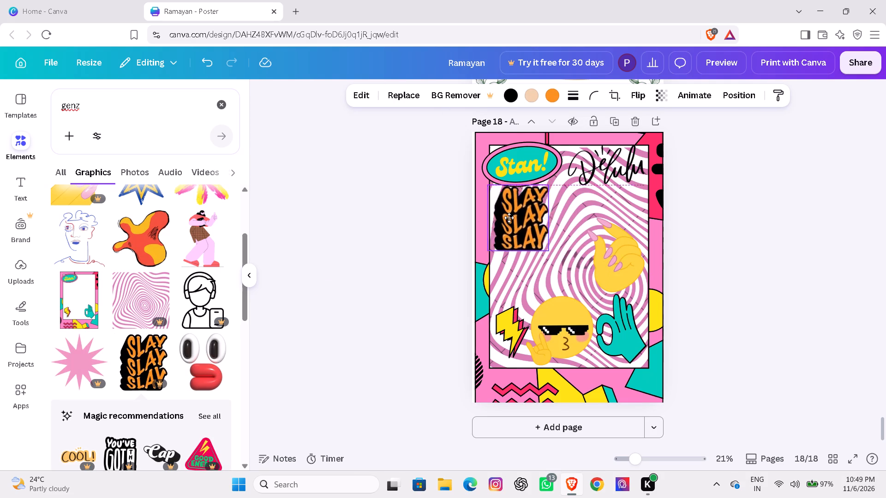
{"action": "left_click_drag", "start_coordinate": [509, 218], "coordinate": [508, 223]}
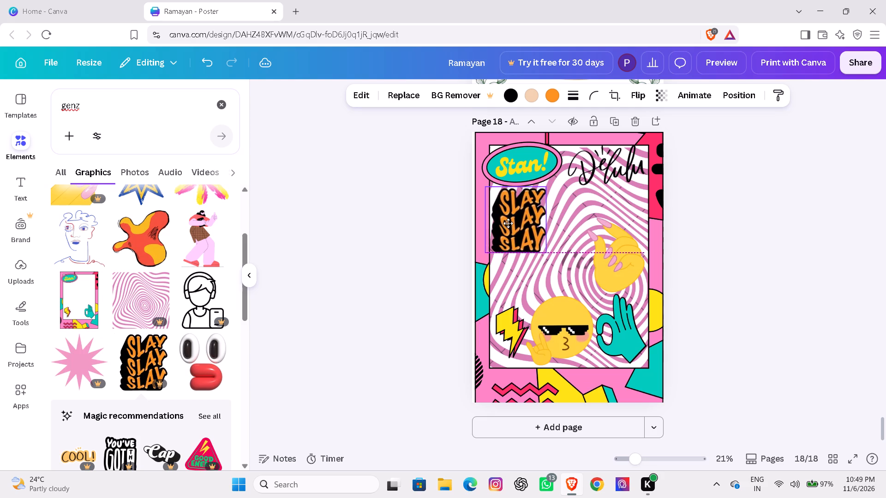
{"action": "left_click_drag", "start_coordinate": [508, 223], "coordinate": [507, 223]}
{"action": "left_click", "coordinate": [545, 279]}
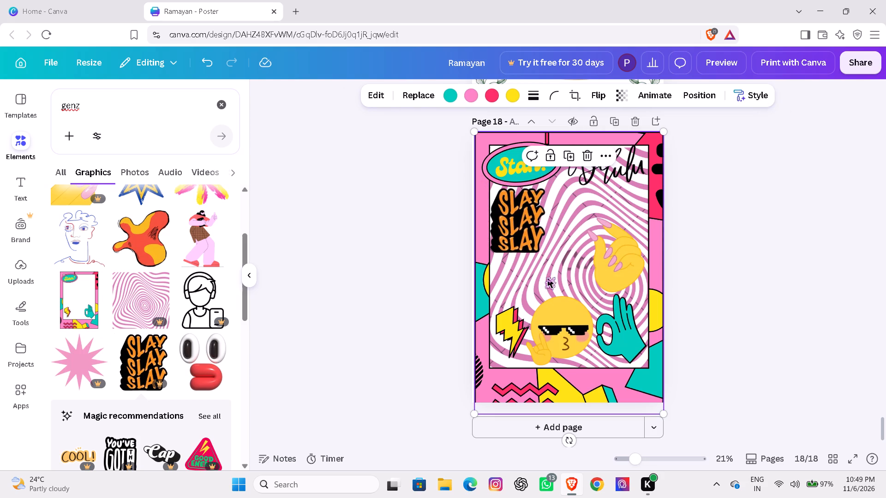
Move the yellow hand with pink nails up, to just below the "Delulu" lettering near the frame's inner edge.
{"action": "left_click_drag", "start_coordinate": [600, 269], "coordinate": [610, 244]}
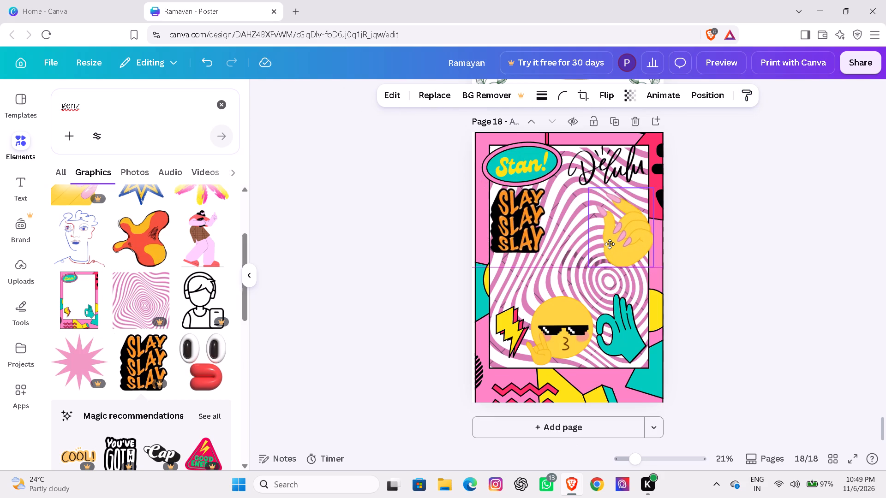
{"action": "left_click_drag", "start_coordinate": [610, 244], "coordinate": [605, 238]}
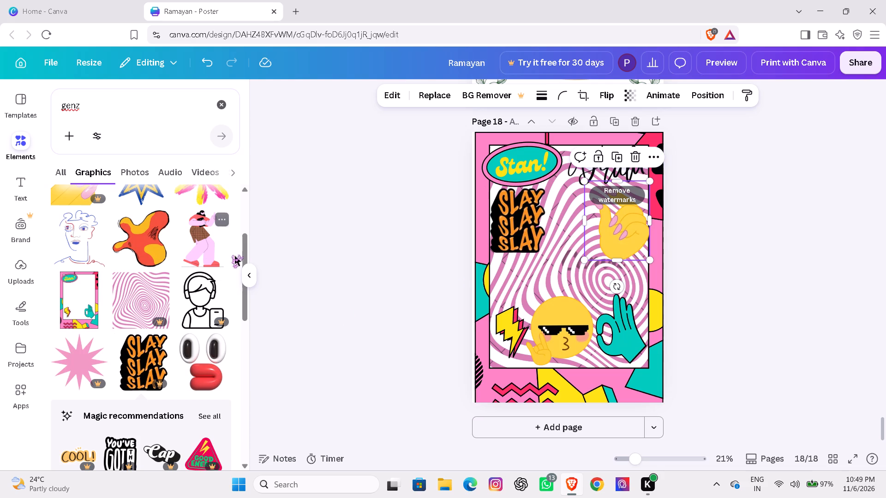
Add the nail-painting hand graphic, shrink it and place it mid-page above the sunglasses emoji, slightly overlapping the SLAY graphic.
{"action": "left_click_drag", "start_coordinate": [241, 252], "coordinate": [241, 233]}
{"action": "left_click", "coordinate": [69, 249]}
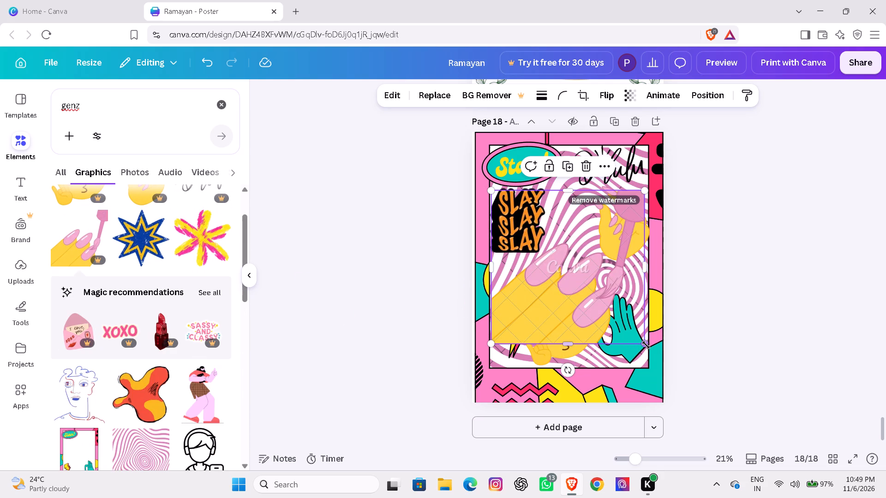
{"action": "left_click_drag", "start_coordinate": [645, 345], "coordinate": [585, 292]}
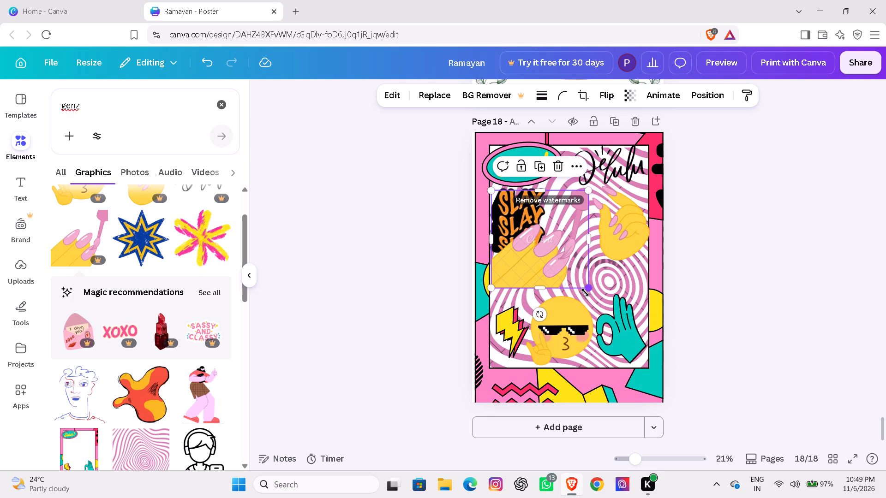
{"action": "left_click_drag", "start_coordinate": [541, 250], "coordinate": [551, 264]}
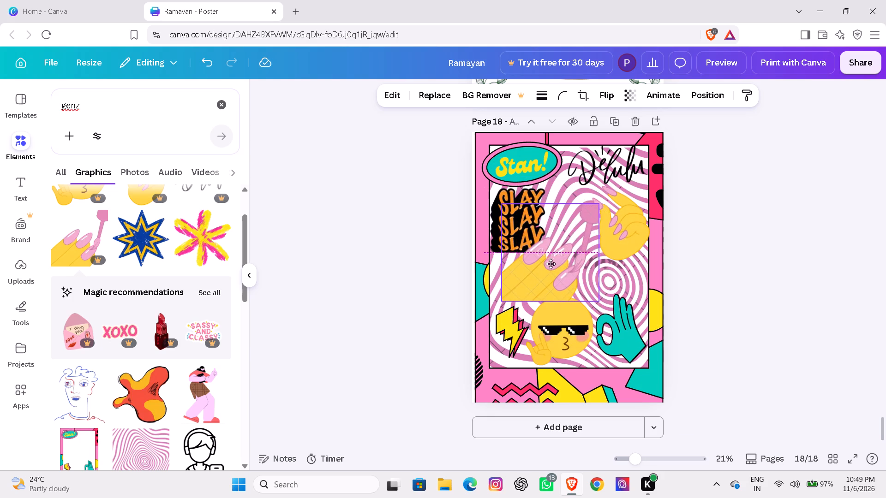
{"action": "left_click_drag", "start_coordinate": [551, 264], "coordinate": [550, 266]}
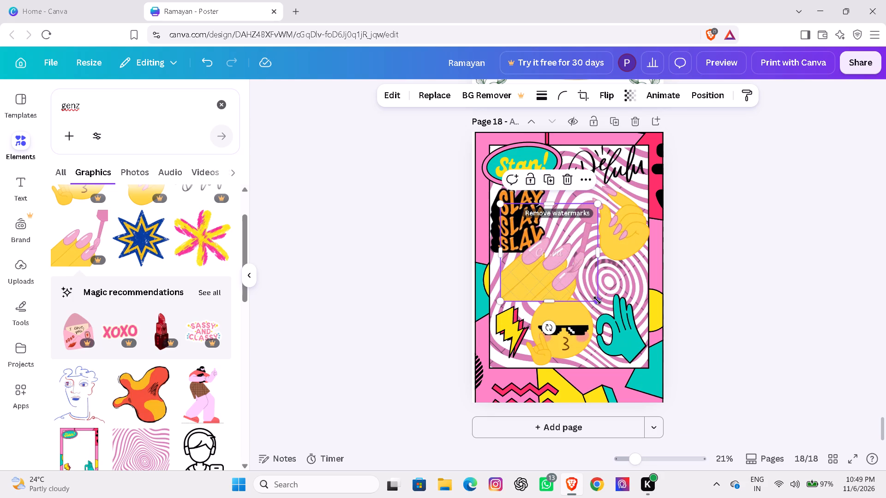
{"action": "left_click_drag", "start_coordinate": [597, 300], "coordinate": [587, 290]}
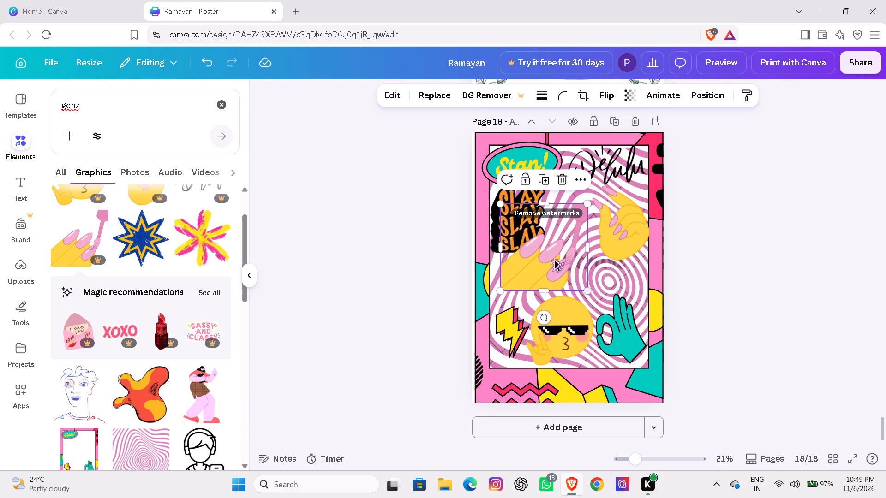
{"action": "left_click_drag", "start_coordinate": [555, 261], "coordinate": [563, 258]}
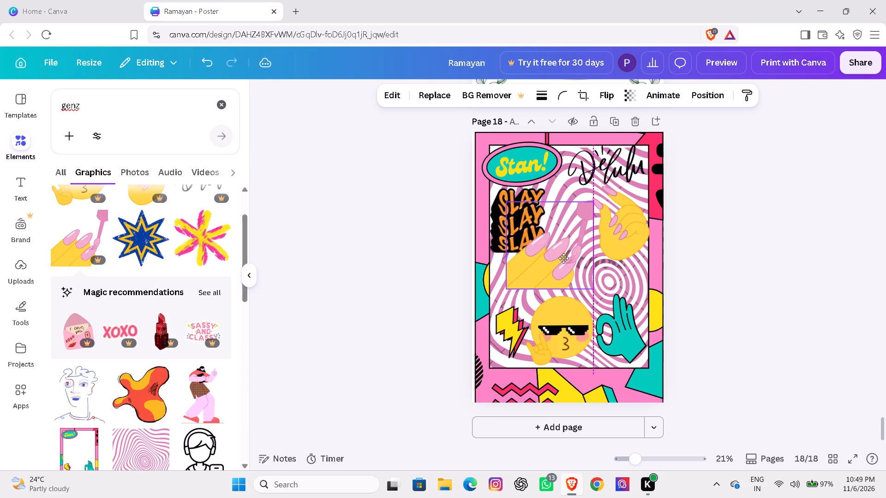
{"action": "left_click_drag", "start_coordinate": [563, 258], "coordinate": [564, 258]}
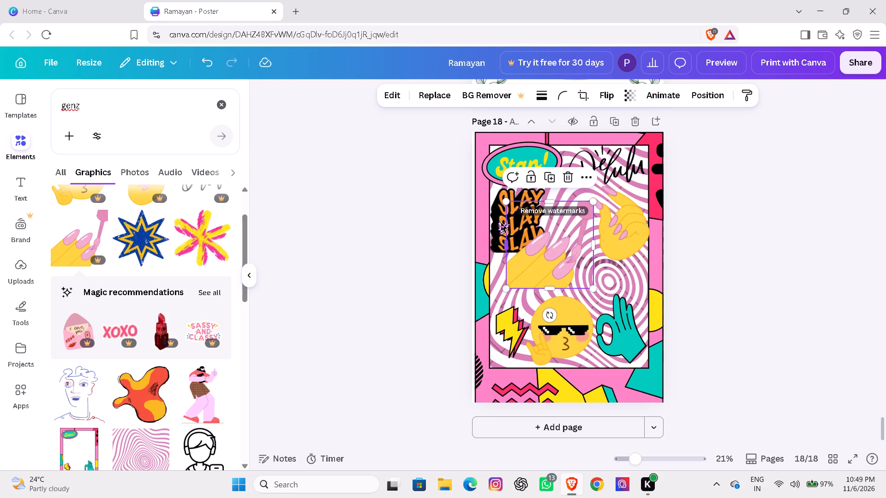
Bring the SLAY graphic to the front, above the nail-painting hand.
{"action": "left_click", "coordinate": [498, 224]}
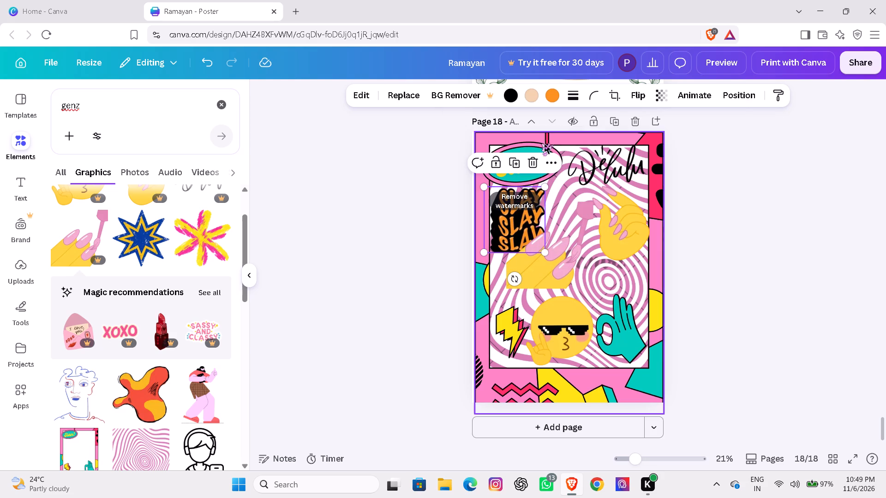
{"action": "left_click", "coordinate": [556, 160]}
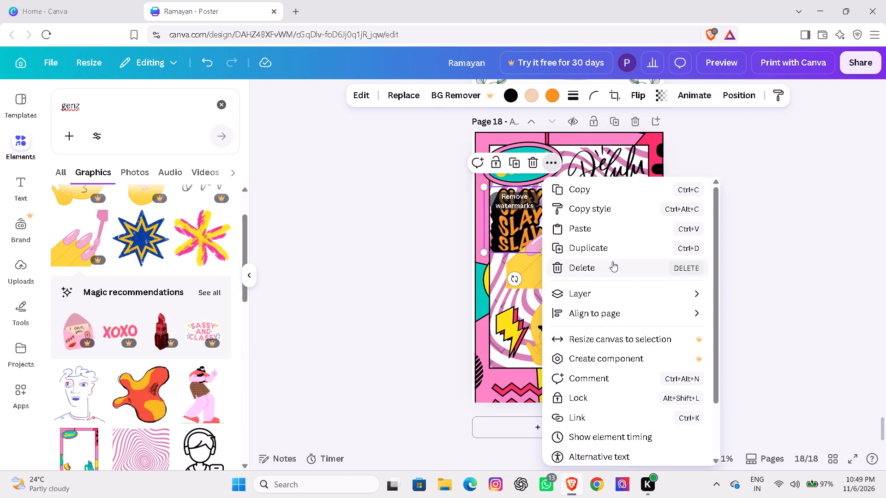
{"action": "left_click", "coordinate": [609, 293]}
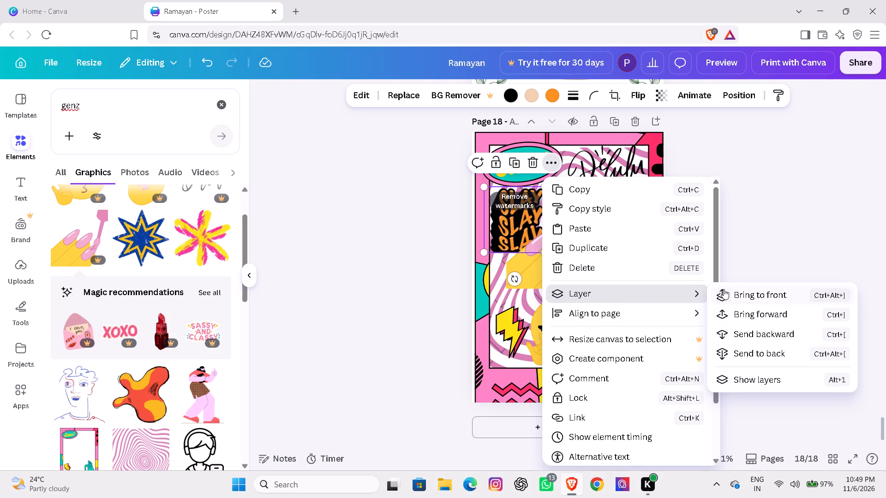
{"action": "left_click", "coordinate": [724, 289]}
{"action": "left_click", "coordinate": [375, 288]}
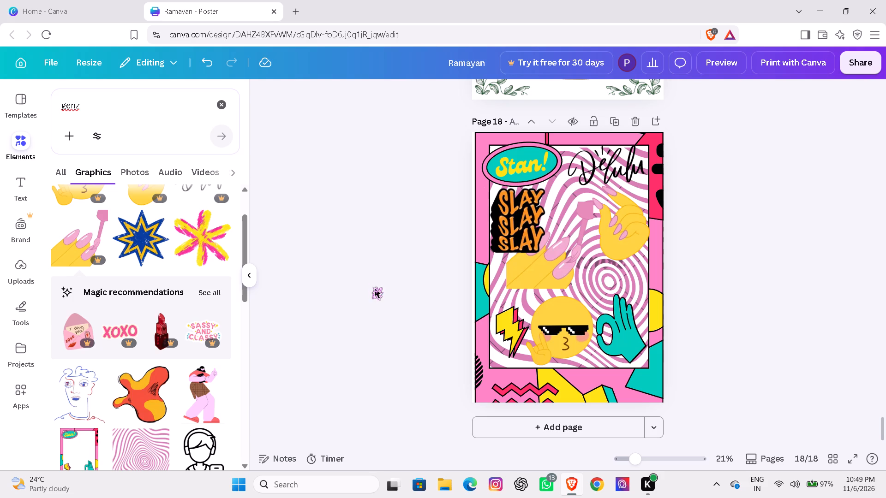
Add the pink swirl graphic from the genz results again, plus the black-and-white warped checkerboard from its recommendations, to page 18.
{"action": "left_click_drag", "start_coordinate": [241, 248], "coordinate": [251, 349]}
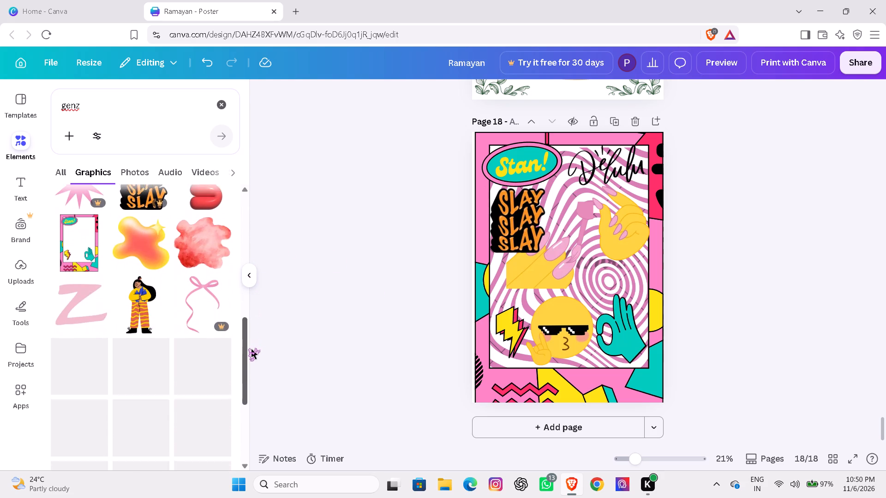
{"action": "left_click_drag", "start_coordinate": [251, 349], "coordinate": [251, 311]}
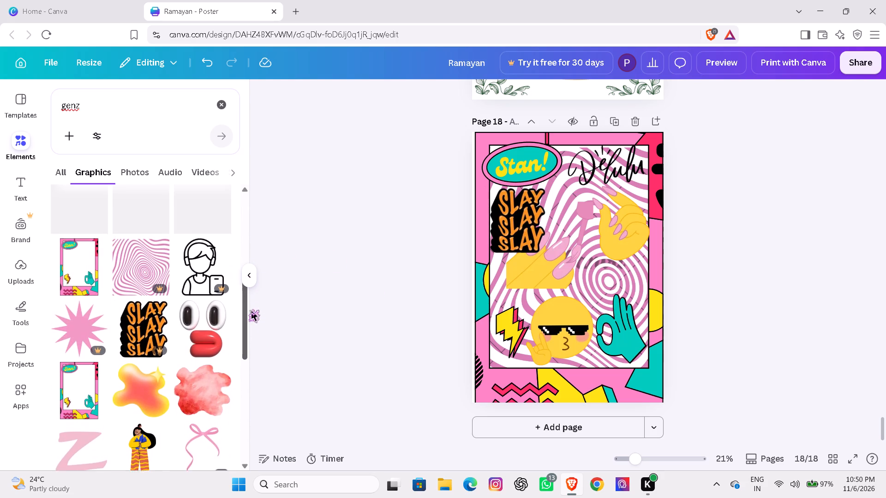
{"action": "left_click_drag", "start_coordinate": [251, 311], "coordinate": [255, 384]}
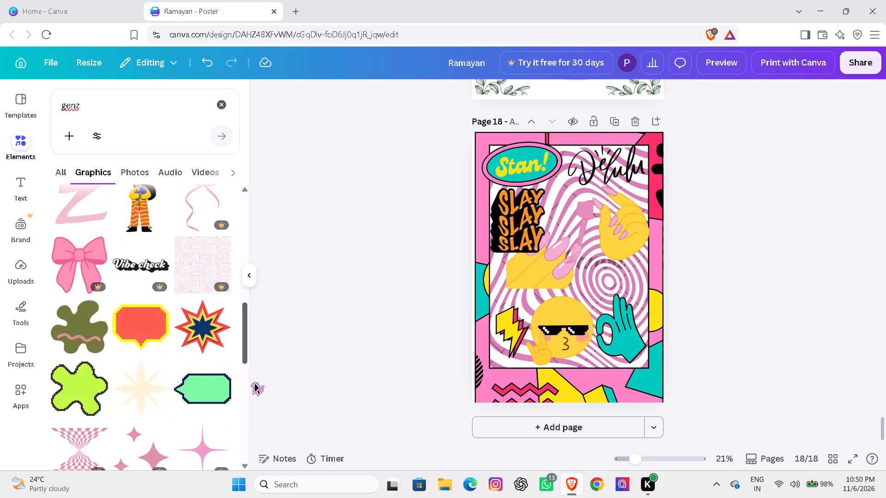
{"action": "left_click_drag", "start_coordinate": [255, 384], "coordinate": [250, 394]}
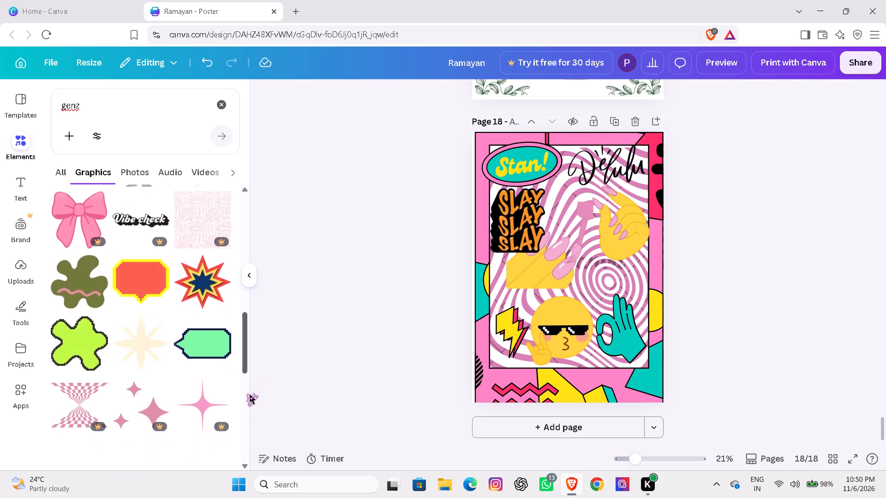
{"action": "left_click_drag", "start_coordinate": [250, 394], "coordinate": [245, 351]}
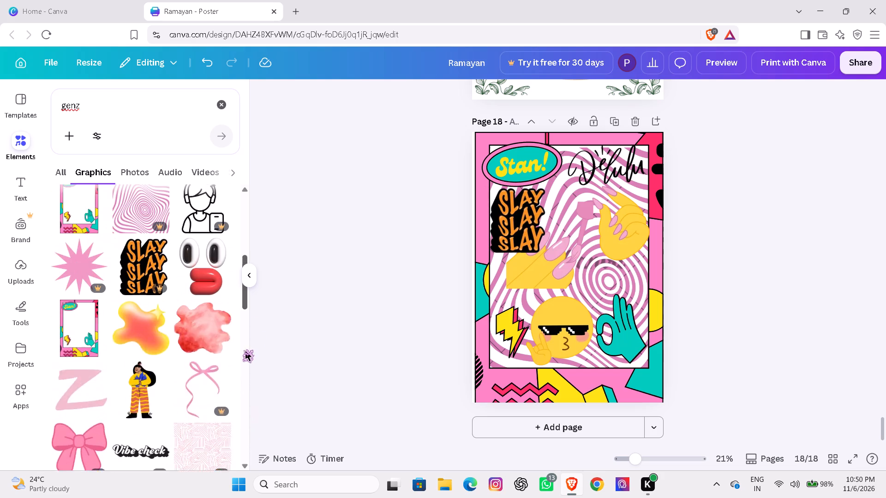
{"action": "left_click_drag", "start_coordinate": [245, 351], "coordinate": [248, 325]}
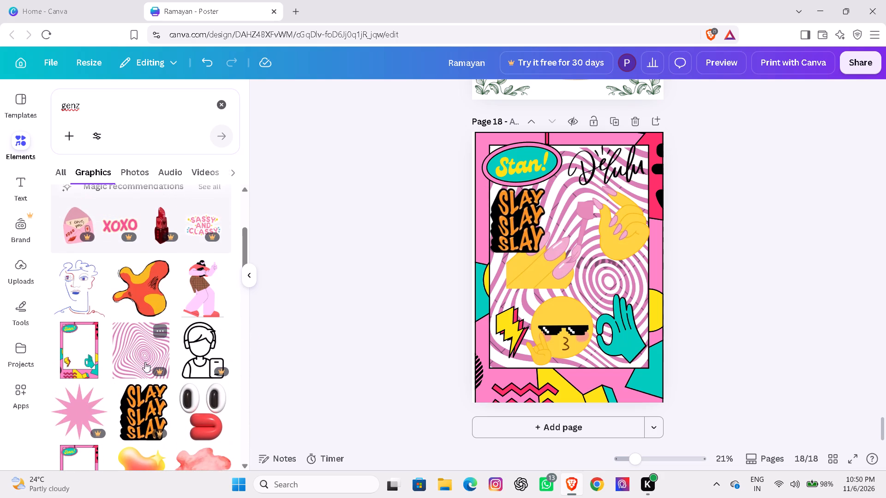
{"action": "left_click", "coordinate": [139, 351]}
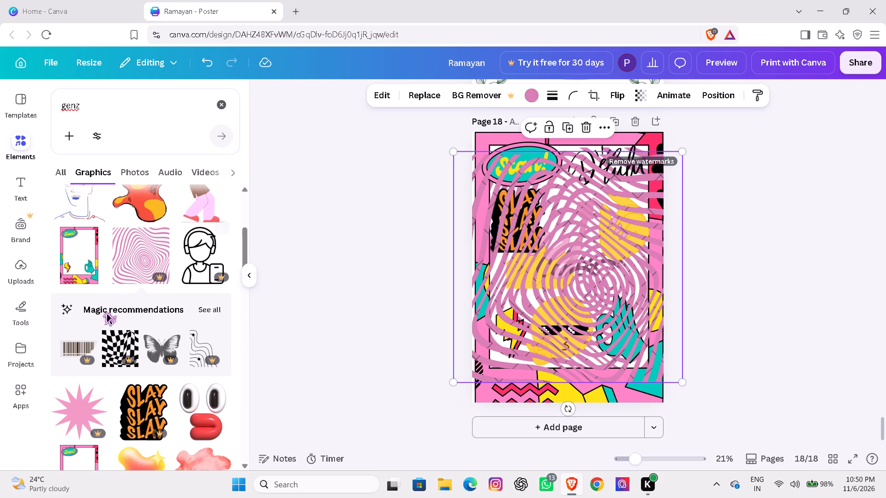
{"action": "left_click", "coordinate": [112, 337]}
Delete the extra pink swirl graphic that covers the stickers and frame on page 18.
{"action": "left_click", "coordinate": [614, 342]}
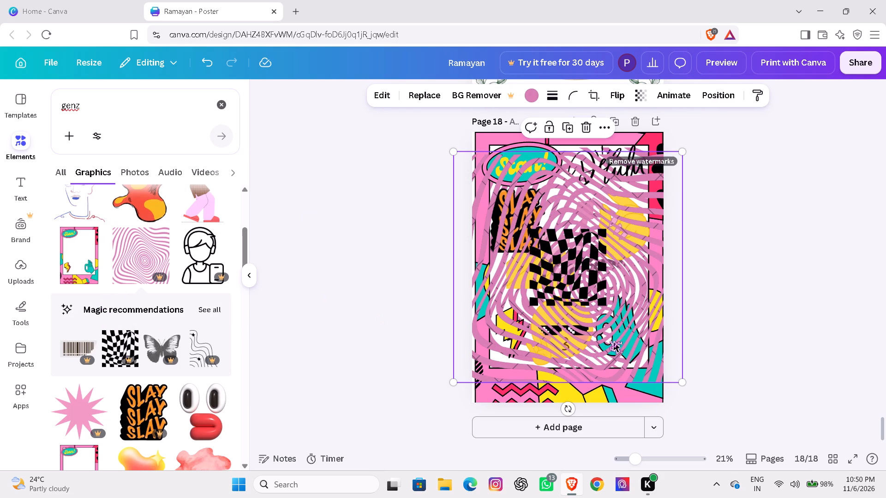
{"action": "left_click", "coordinate": [584, 127]}
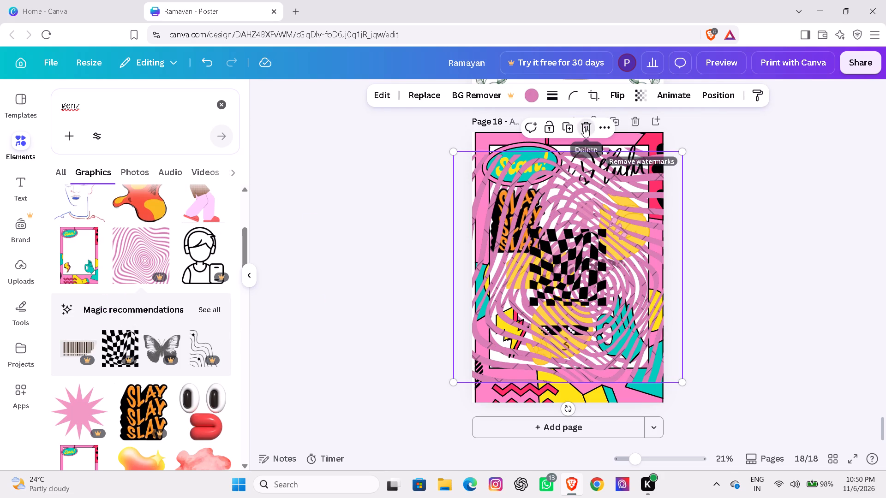
Slide the colourful frame mostly past the page's left edge, and move the pink swirl background completely off the page.
{"action": "left_click", "coordinate": [559, 192]}
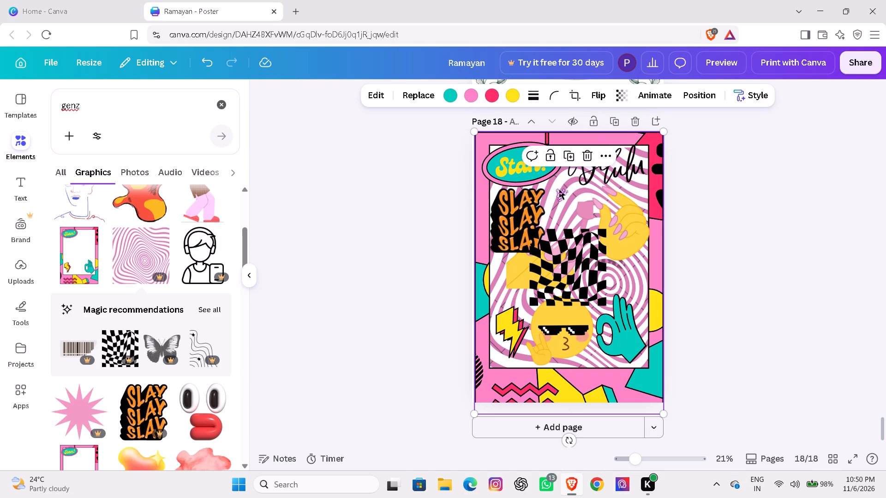
{"action": "left_click_drag", "start_coordinate": [559, 190], "coordinate": [558, 181]}
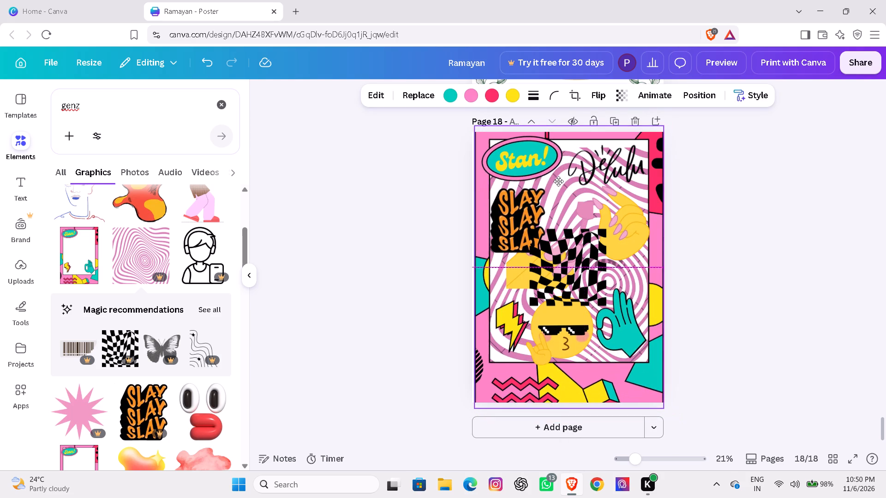
{"action": "left_click_drag", "start_coordinate": [558, 181], "coordinate": [557, 180]}
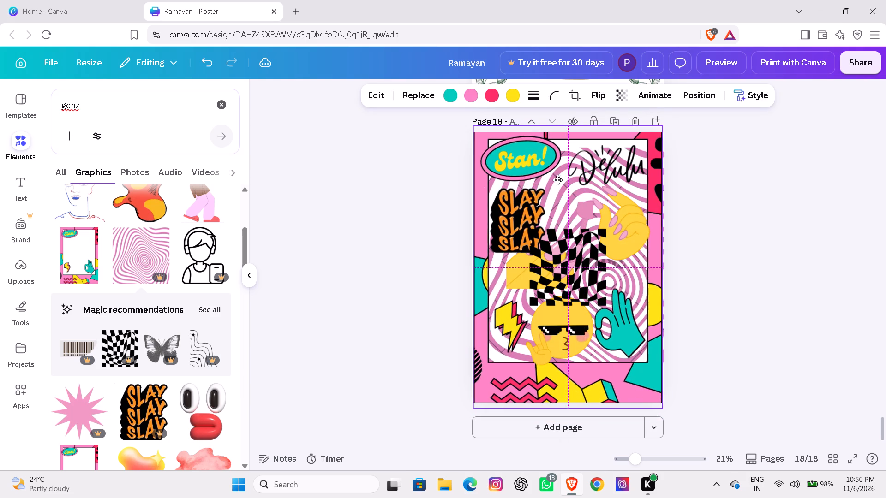
{"action": "left_click_drag", "start_coordinate": [557, 180], "coordinate": [428, 190]}
{"action": "left_click", "coordinate": [651, 311]}
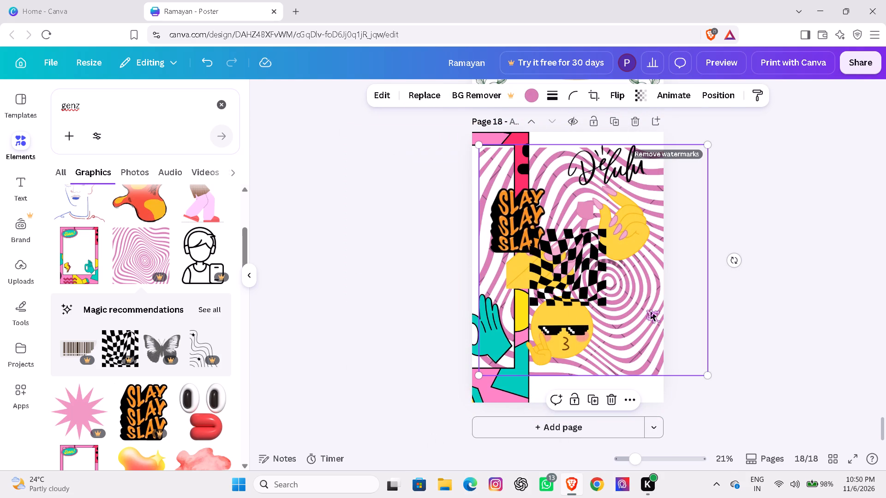
{"action": "left_click_drag", "start_coordinate": [651, 311], "coordinate": [885, 319]}
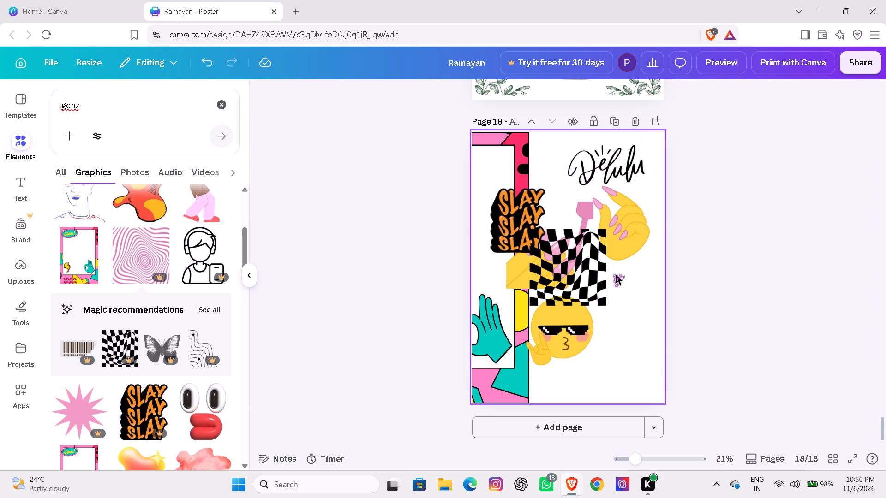
Reposition and enlarge the black-and-white checkerboard graphic until it covers the whole of page 18.
{"action": "left_click", "coordinate": [589, 272]}
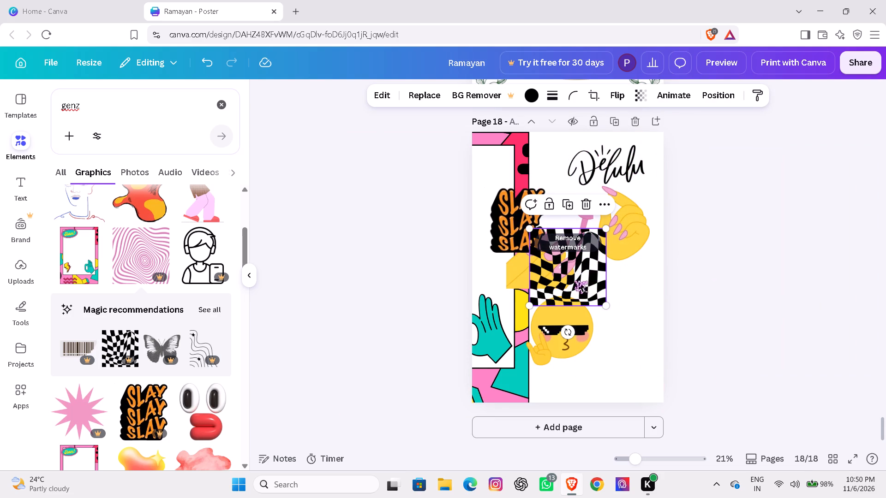
{"action": "left_click_drag", "start_coordinate": [587, 294], "coordinate": [645, 406]}
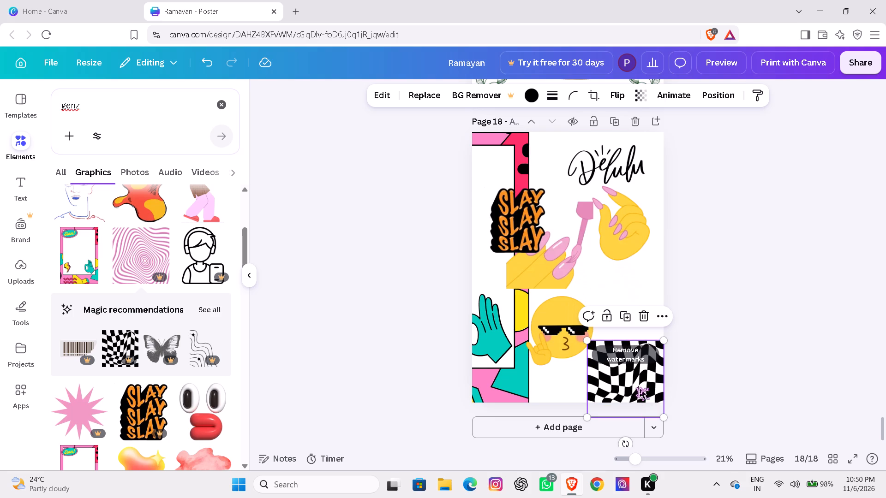
{"action": "left_click_drag", "start_coordinate": [648, 391], "coordinate": [646, 381]}
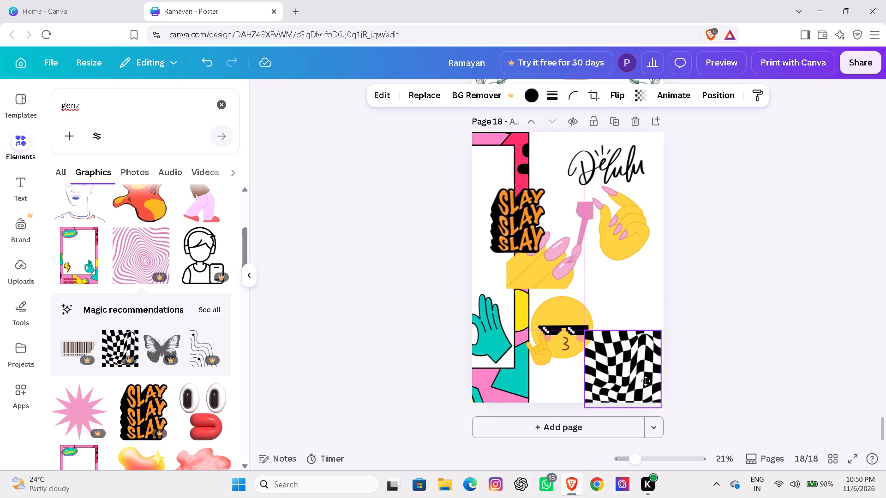
{"action": "left_click_drag", "start_coordinate": [646, 381], "coordinate": [647, 374]}
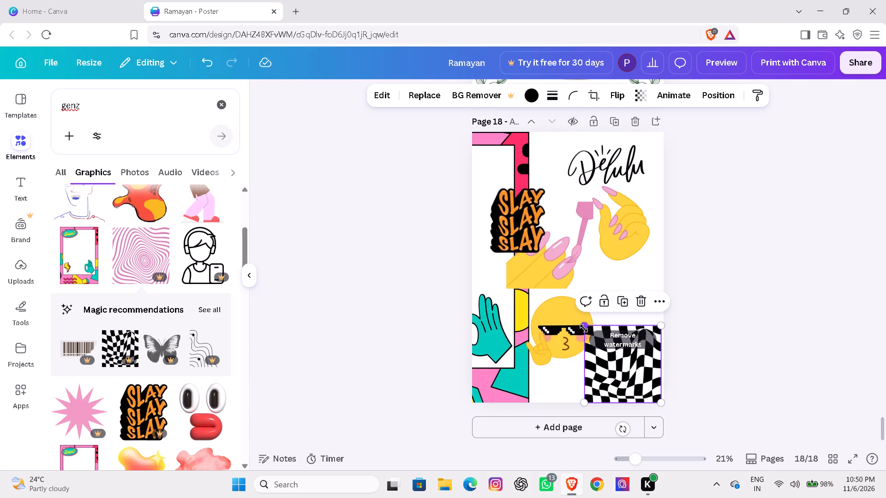
{"action": "left_click_drag", "start_coordinate": [584, 328], "coordinate": [457, 147]}
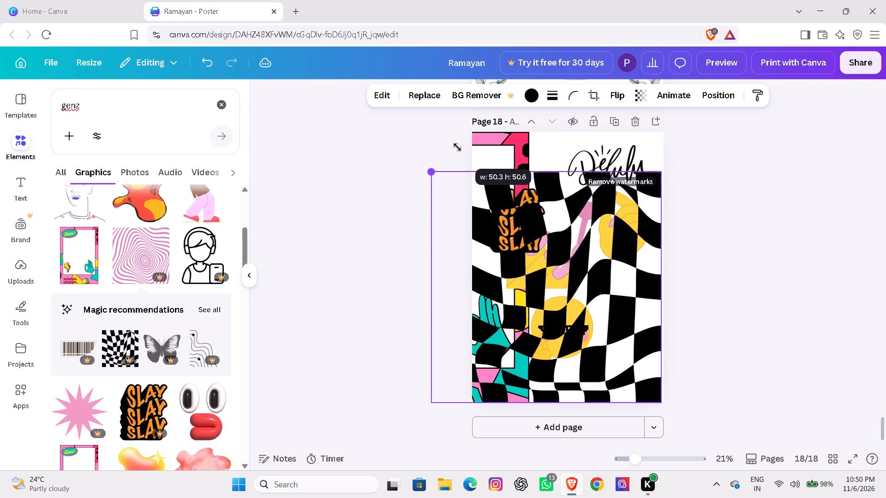
{"action": "left_click_drag", "start_coordinate": [457, 147], "coordinate": [457, 142]}
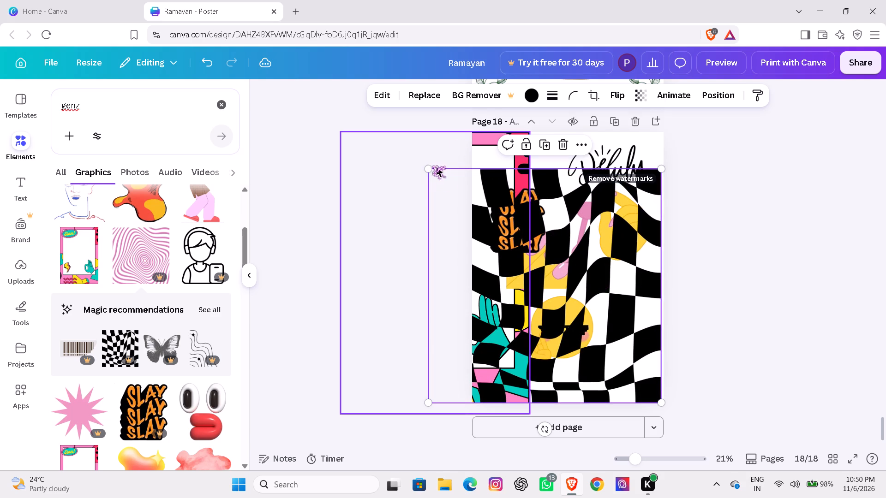
{"action": "left_click_drag", "start_coordinate": [427, 170], "coordinate": [422, 146]}
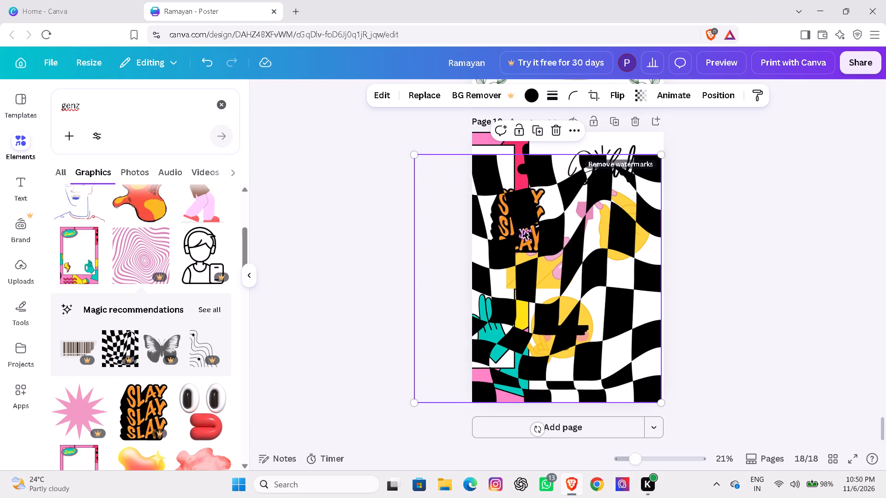
{"action": "left_click_drag", "start_coordinate": [535, 249], "coordinate": [543, 227]}
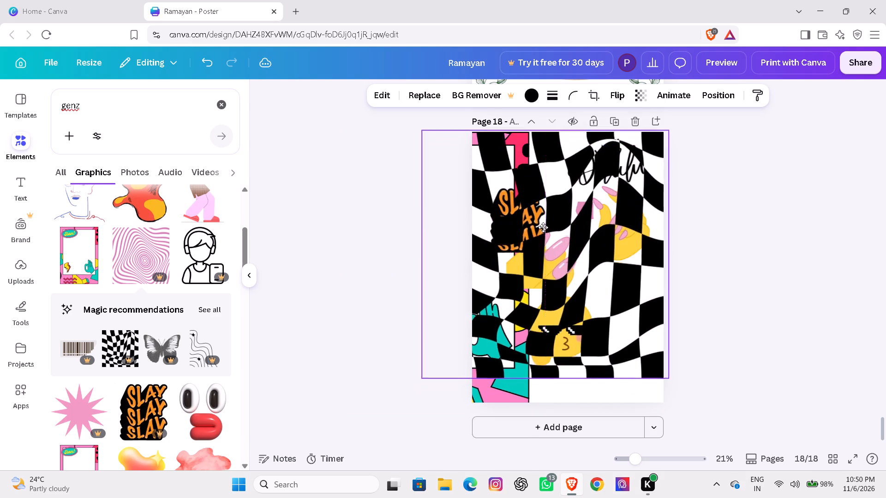
{"action": "left_click_drag", "start_coordinate": [543, 227], "coordinate": [518, 217]}
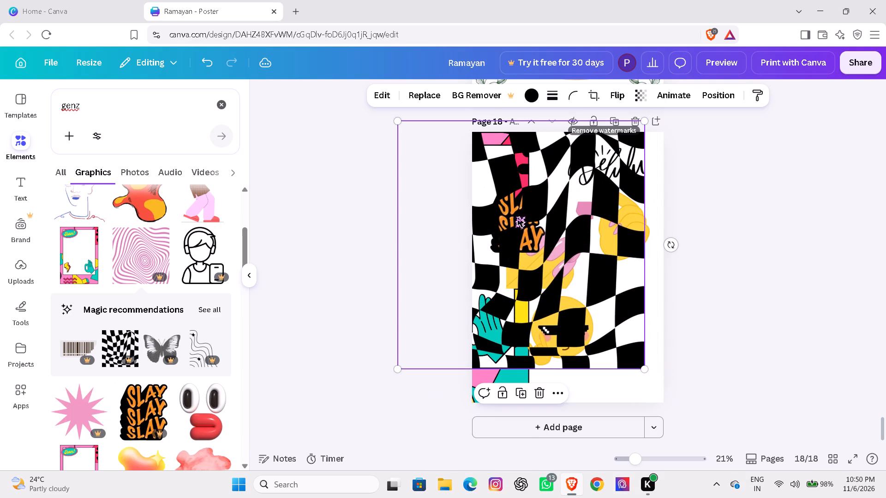
{"action": "left_click_drag", "start_coordinate": [641, 367], "coordinate": [651, 383]}
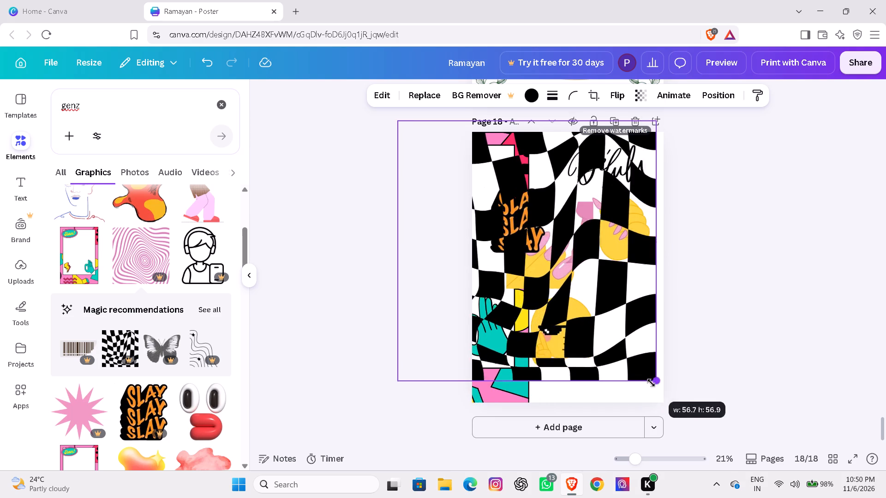
{"action": "left_click_drag", "start_coordinate": [651, 383], "coordinate": [649, 432]}
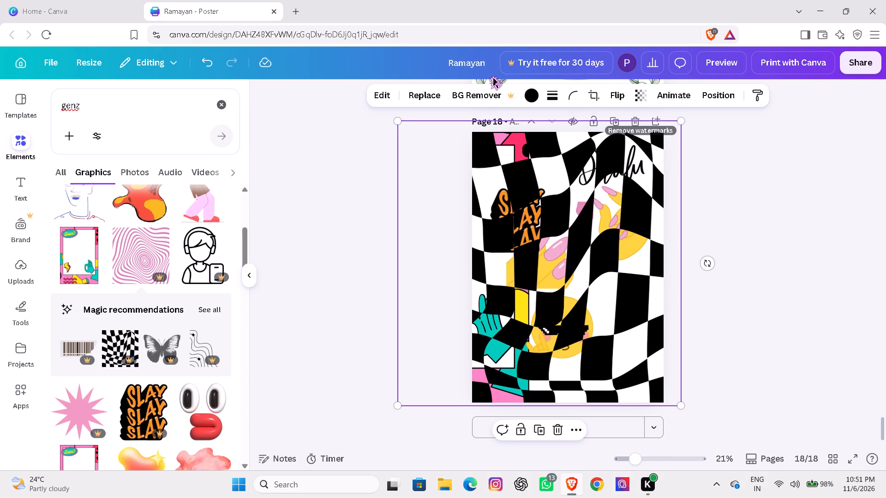
Send the checkerboard graphic to the back, behind the frame and all the stickers.
{"action": "left_click", "coordinate": [581, 433]}
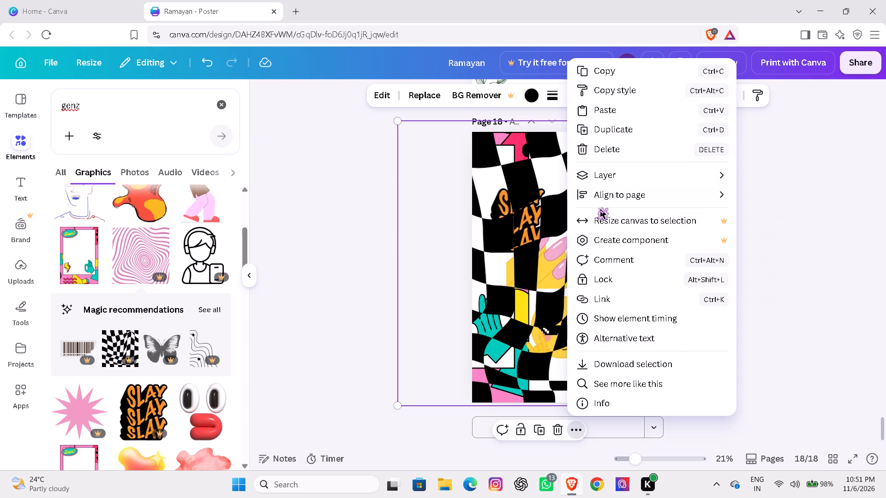
{"action": "left_click", "coordinate": [586, 175]}
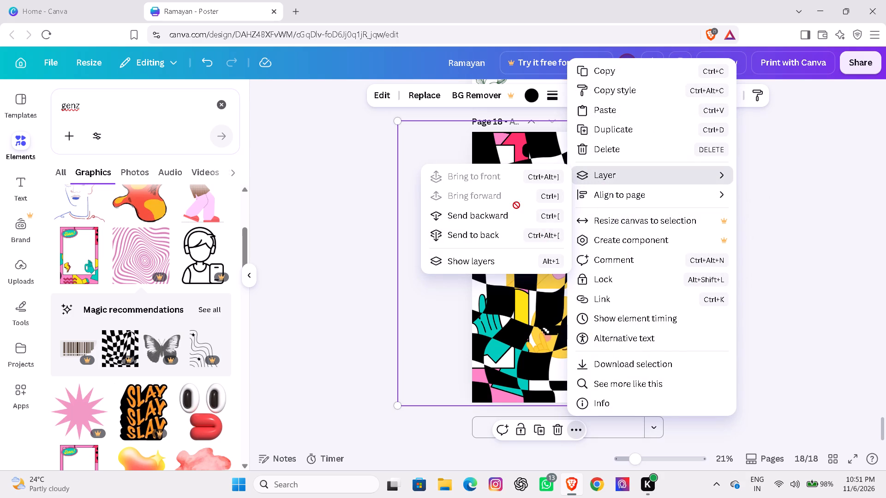
{"action": "left_click", "coordinate": [486, 243]}
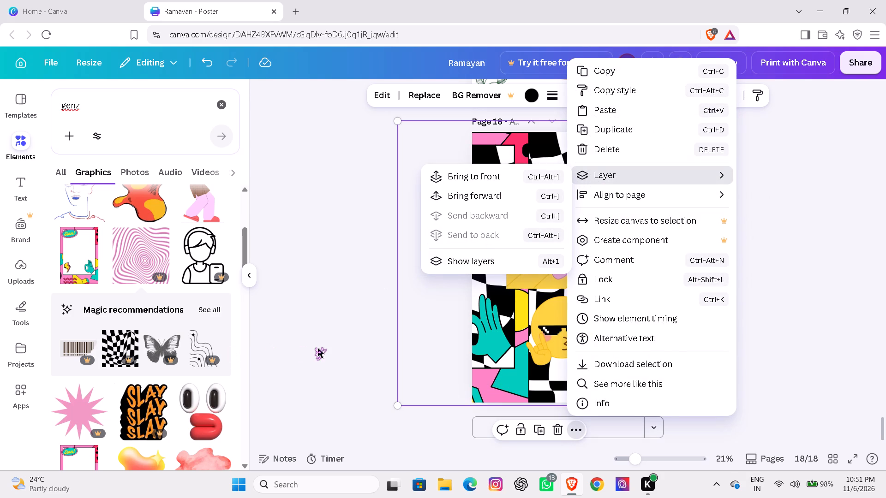
{"action": "left_click", "coordinate": [317, 348]}
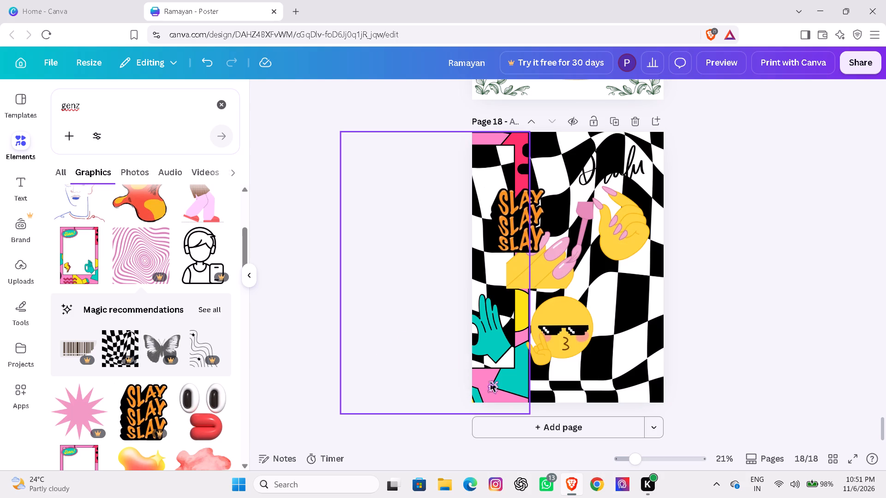
Move the colourful frame back over page 18, aligned with the page's left edge, and enlarge it slightly to fill the page width.
{"action": "left_click_drag", "start_coordinate": [488, 386], "coordinate": [615, 385]}
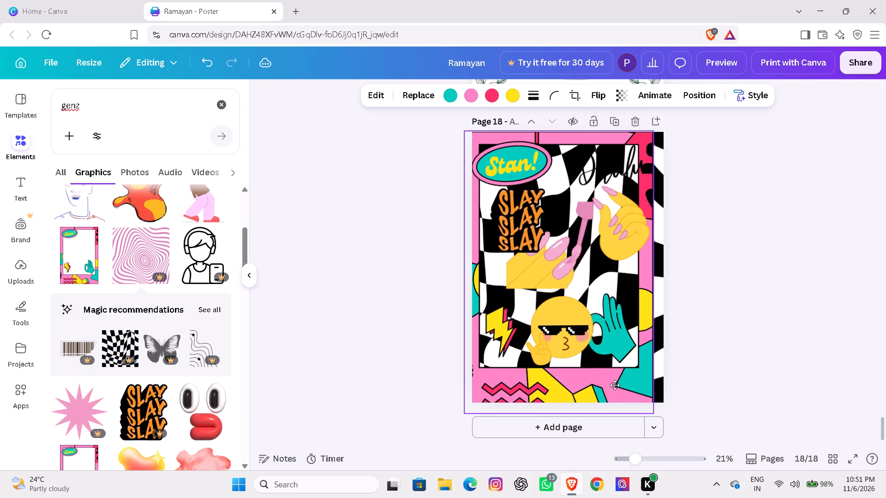
{"action": "left_click_drag", "start_coordinate": [615, 385], "coordinate": [619, 388]}
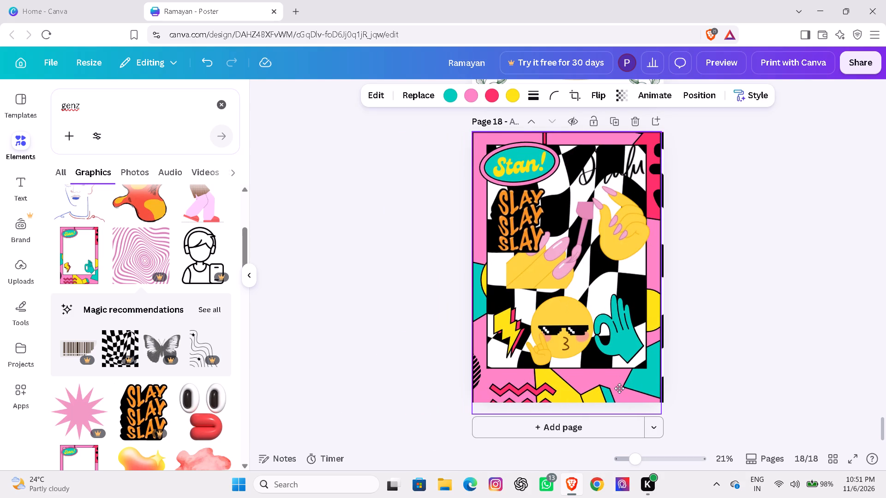
{"action": "left_click_drag", "start_coordinate": [619, 388], "coordinate": [618, 386]}
{"action": "left_click_drag", "start_coordinate": [618, 386], "coordinate": [623, 386]}
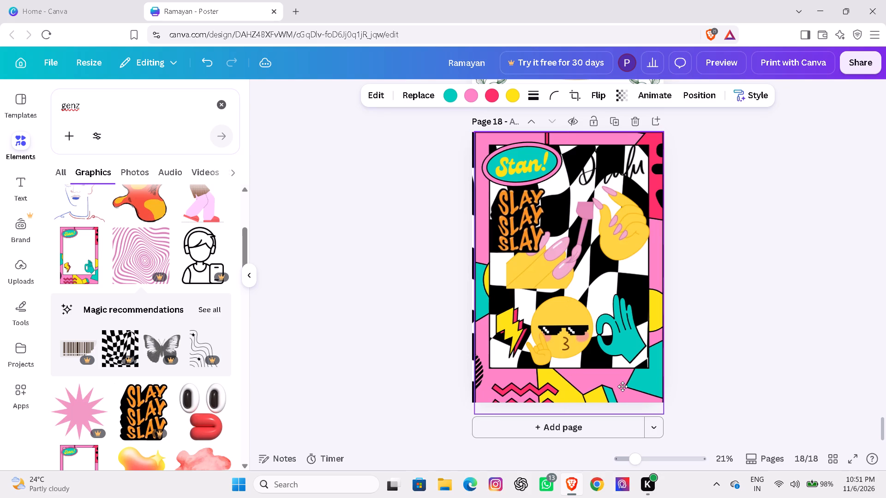
{"action": "left_click_drag", "start_coordinate": [623, 386], "coordinate": [619, 386]}
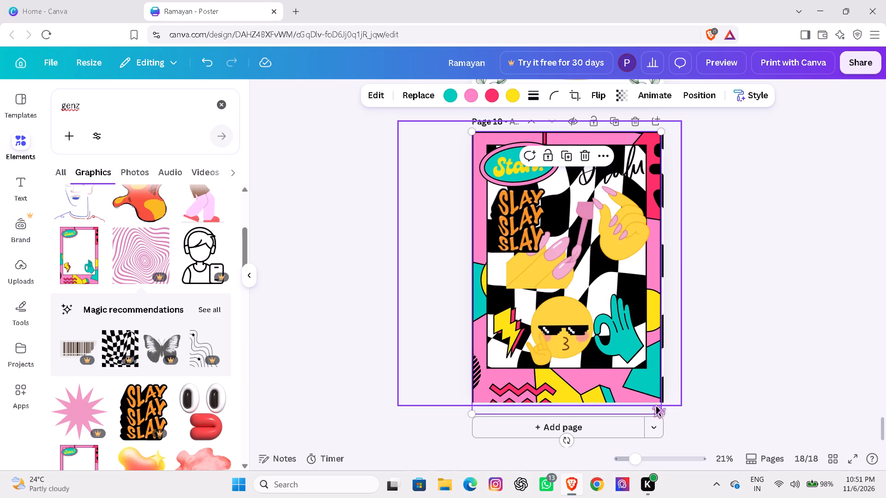
{"action": "left_click_drag", "start_coordinate": [662, 414], "coordinate": [668, 414]}
{"action": "left_click", "coordinate": [790, 383]}
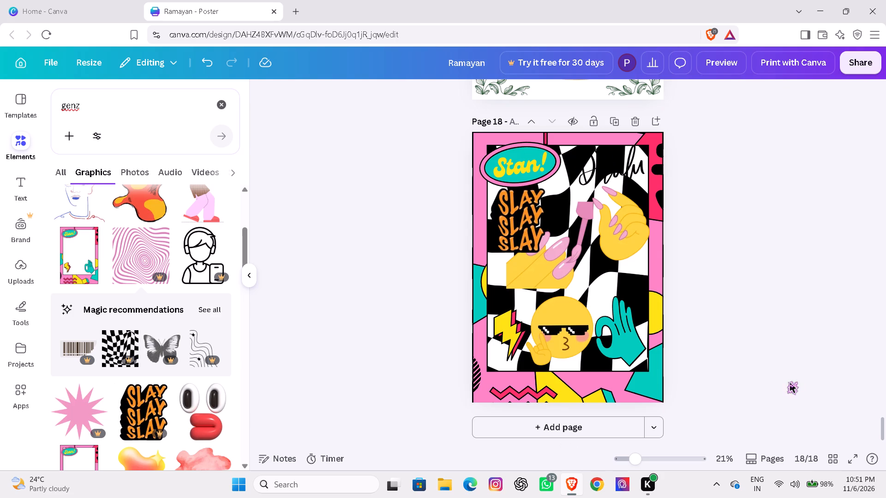
Delete the black handwritten lettering graphic near the top of page 18, above the pinching hand.
{"action": "left_click", "coordinate": [625, 176]}
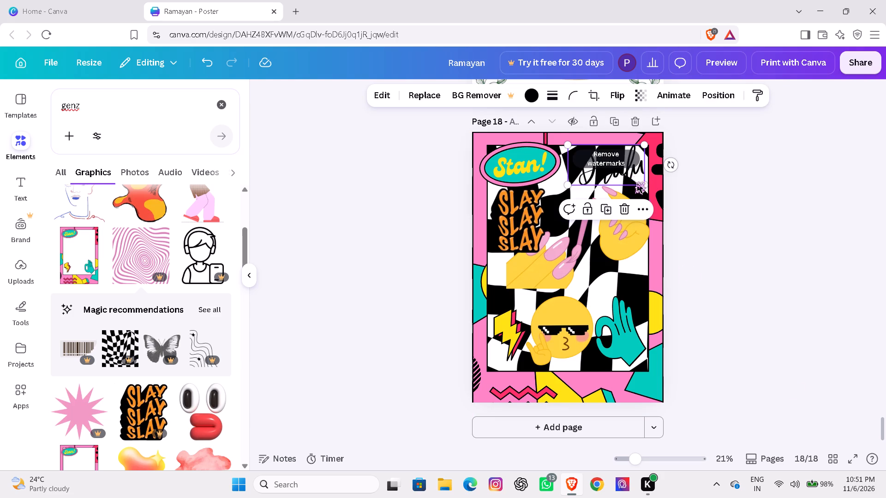
{"action": "left_click", "coordinate": [625, 211]}
Move the pinching hand sticker up toward the frame's upper-right corner, and shift the nail-polish hand slightly down and right.
{"action": "left_click_drag", "start_coordinate": [625, 215], "coordinate": [623, 200]}
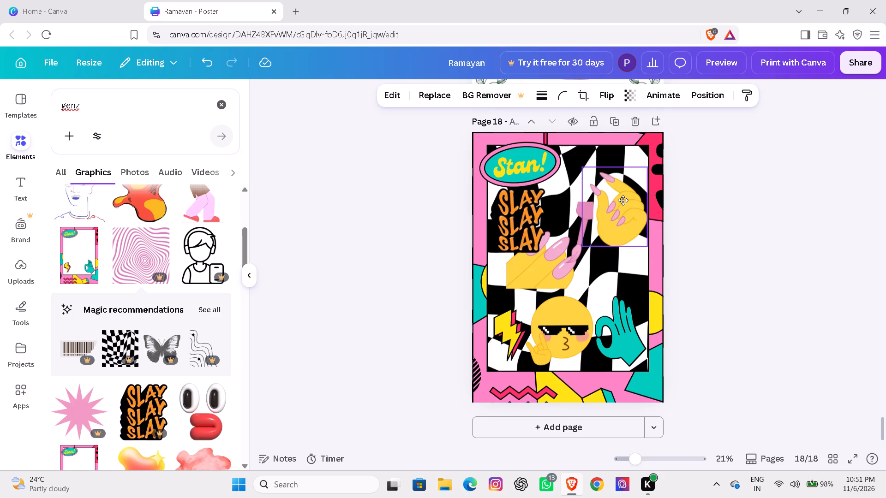
{"action": "left_click_drag", "start_coordinate": [623, 200], "coordinate": [627, 186]}
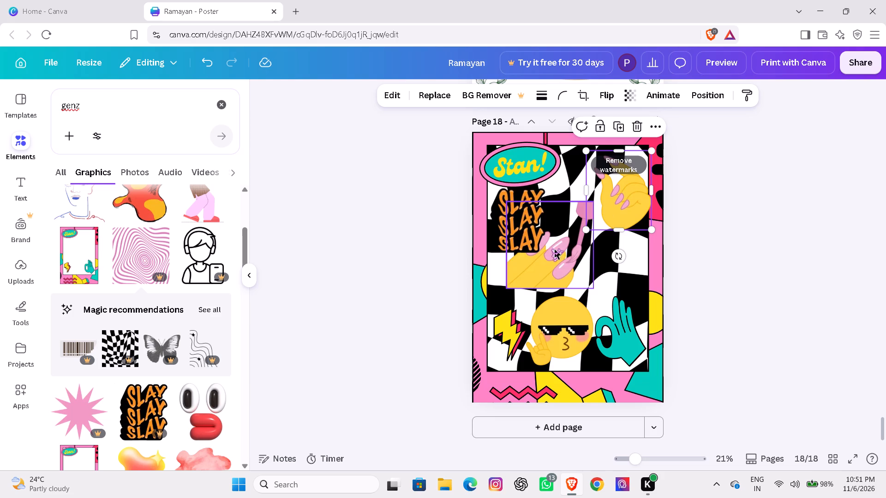
{"action": "left_click_drag", "start_coordinate": [554, 251], "coordinate": [564, 260]}
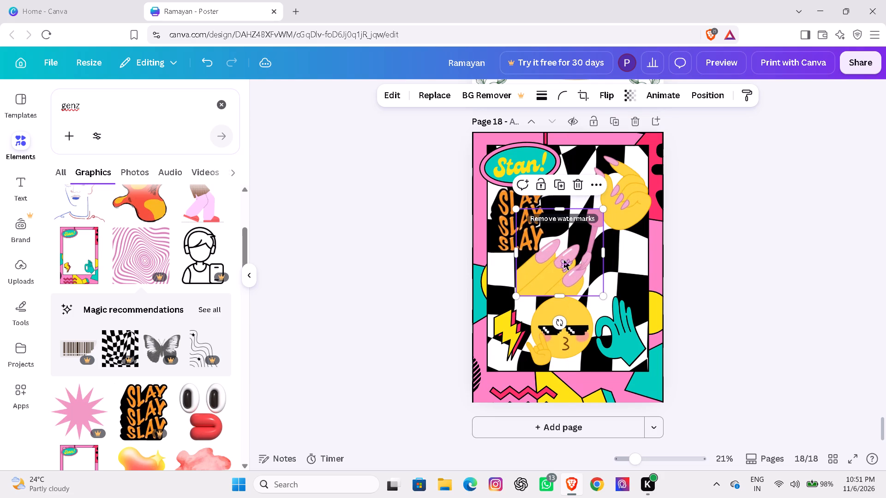
{"action": "left_click", "coordinate": [766, 256]}
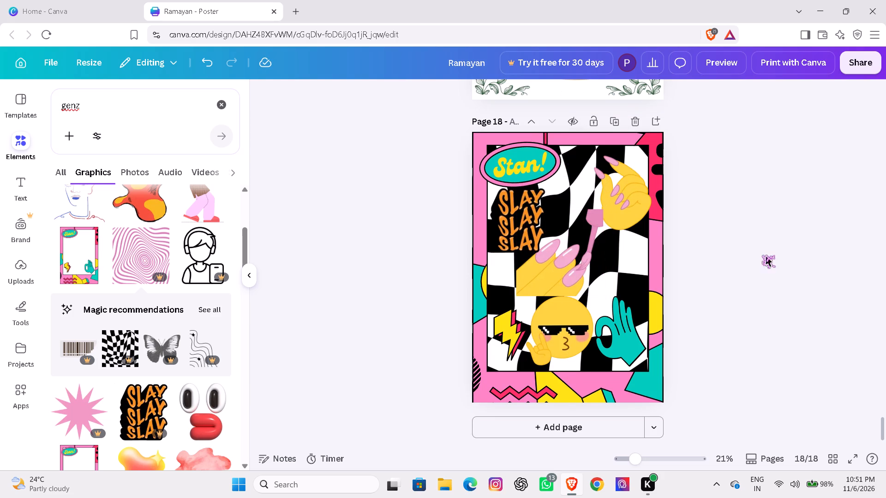
Add a new blank page after page 18.
{"action": "left_click", "coordinate": [527, 425]}
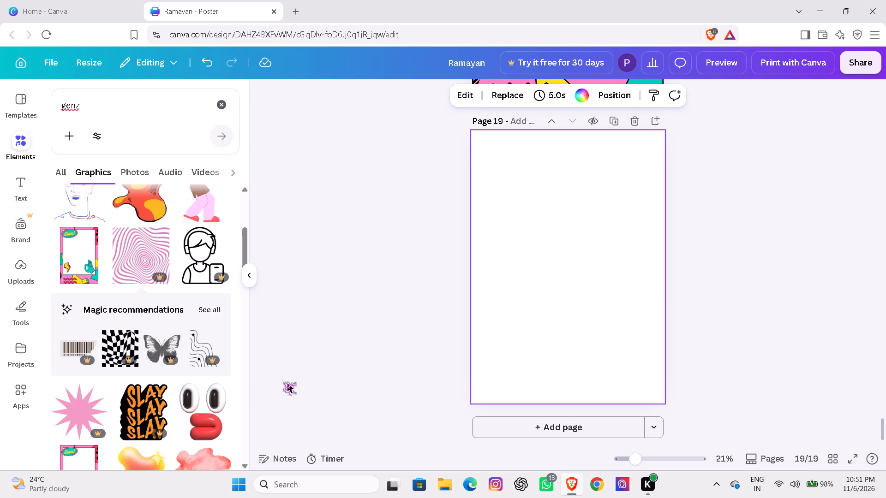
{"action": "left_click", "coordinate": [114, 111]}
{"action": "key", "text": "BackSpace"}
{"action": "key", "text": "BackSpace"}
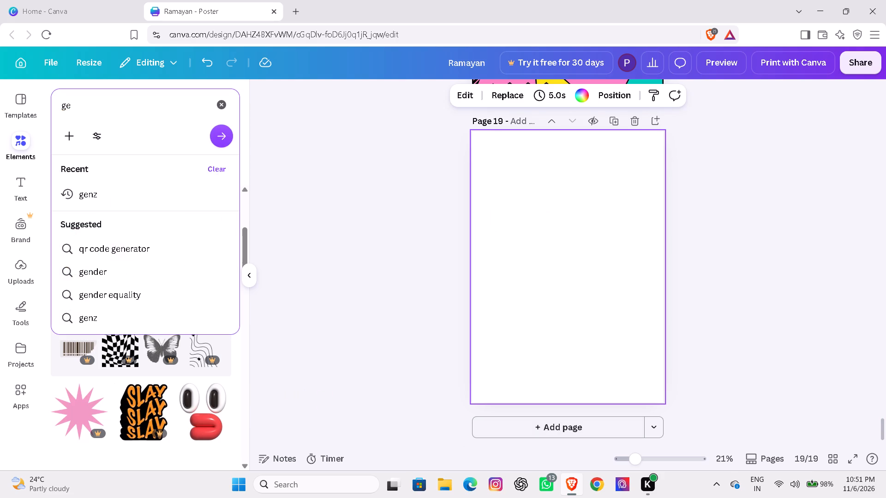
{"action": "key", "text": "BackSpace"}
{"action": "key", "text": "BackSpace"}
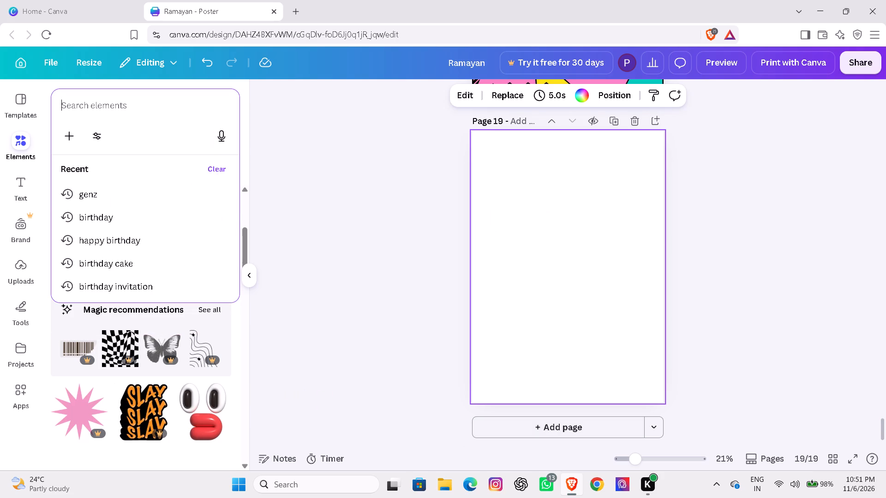
Add a text box to page 19 and enlarge it to a font size of 44.4.
{"action": "left_click", "coordinate": [25, 188]}
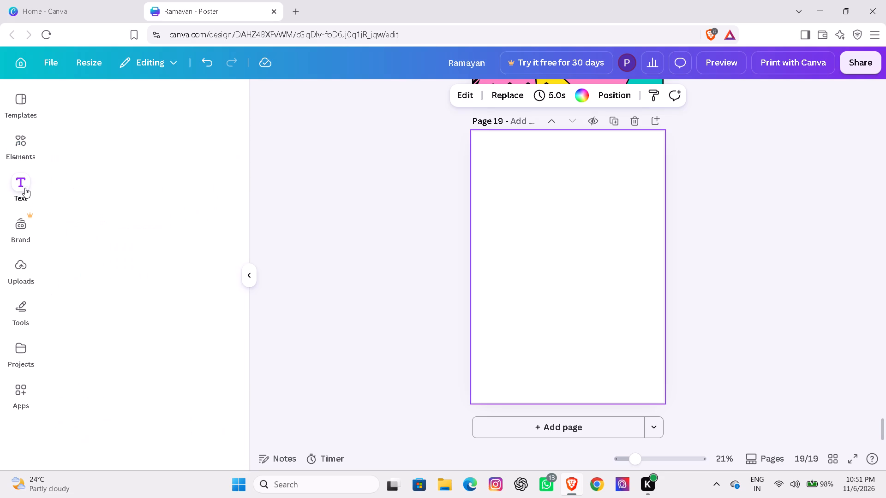
{"action": "left_click", "coordinate": [160, 142]}
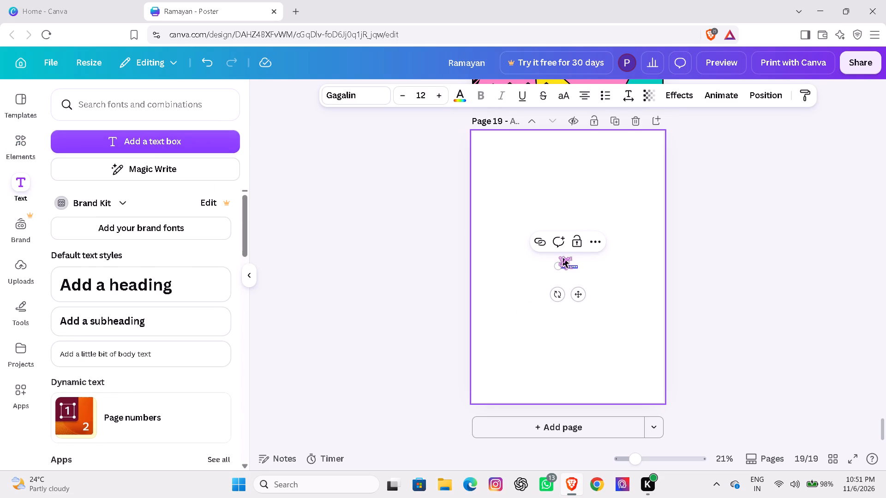
{"action": "left_click_drag", "start_coordinate": [560, 268], "coordinate": [503, 226]}
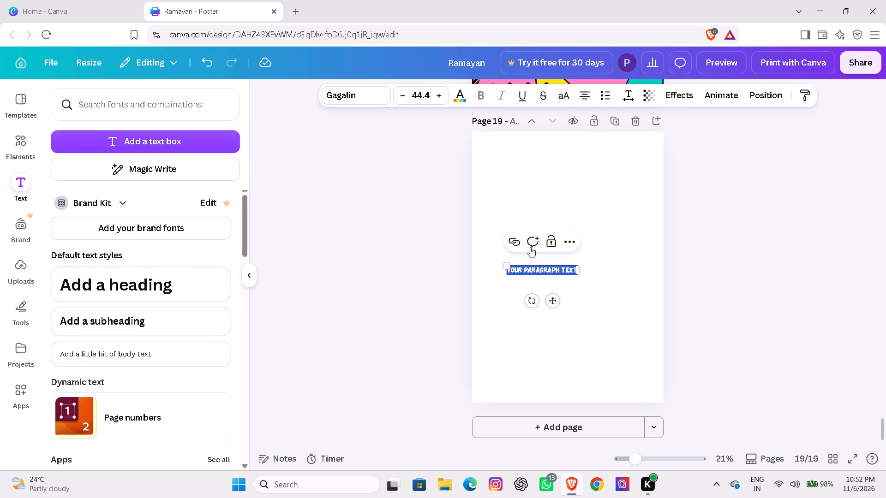
Replace the text box's placeholder wording with "new store op".
{"action": "left_click", "coordinate": [563, 271]}
{"action": "key", "text": "Right"}
{"action": "key", "text": "Right"}
{"action": "key", "text": "Right"}
{"action": "key", "text": "Right"}
{"action": "key", "text": "Right"}
{"action": "key", "text": "Right"}
{"action": "key", "text": "Right"}
{"action": "key", "text": "Right"}
{"action": "key", "text": "Right"}
{"action": "key", "text": "Right"}
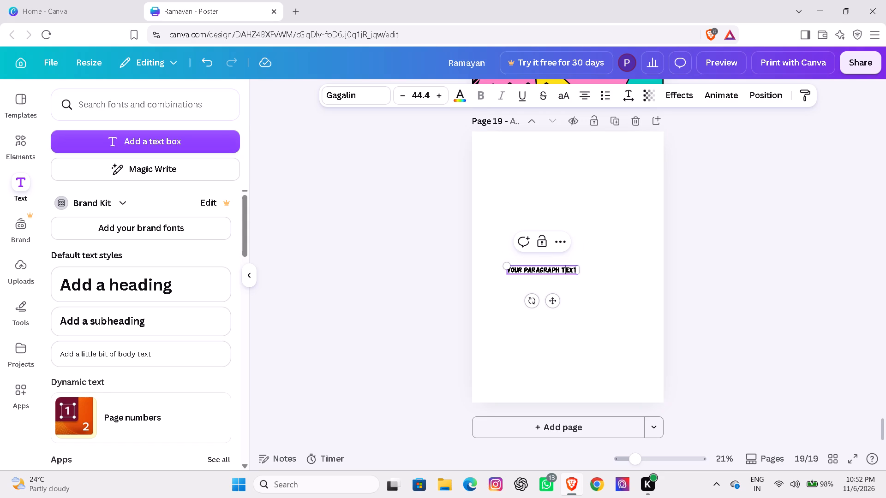
{"action": "key", "text": "BackSpace"}
{"action": "key", "text": "BackSpace"}
{"action": "key", "text": "BackSpace"}
{"action": "key", "text": "BackSpace"}
{"action": "key", "text": "BackSpace"}
{"action": "key", "text": "BackSpace"}
{"action": "key", "text": "BackSpace"}
{"action": "key", "text": "BackSpace"}
{"action": "key", "text": "BackSpace"}
{"action": "key", "text": "BackSpace"}
{"action": "key", "text": "BackSpace"}
{"action": "key", "text": "BackSpace"}
{"action": "key", "text": "BackSpace"}
{"action": "key", "text": "BackSpace"}
{"action": "key", "text": "BackSpace"}
{"action": "key", "text": "BackSpace"}
{"action": "key", "text": "BackSpace"}
{"action": "key", "text": "BackSpace"}
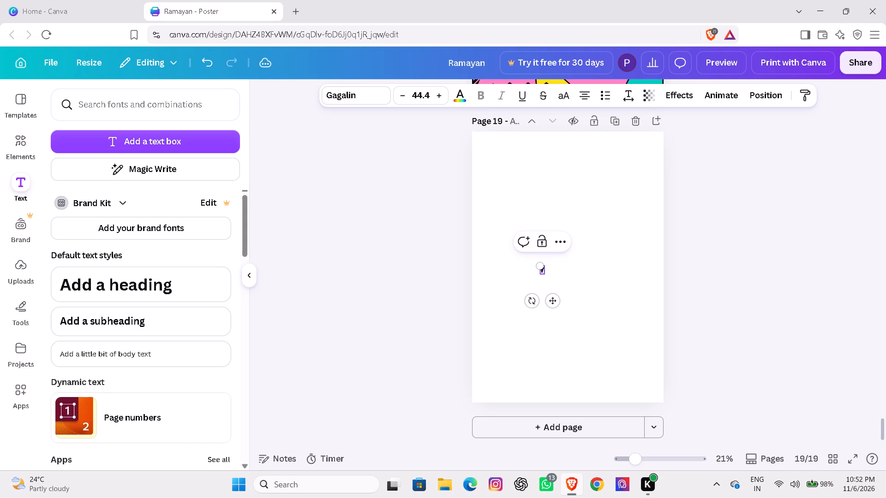
{"action": "key", "text": "BackSpace"}
{"action": "key", "text": "n"}
{"action": "type", "text": "ew store"}
{"action": "key", "text": "space"}
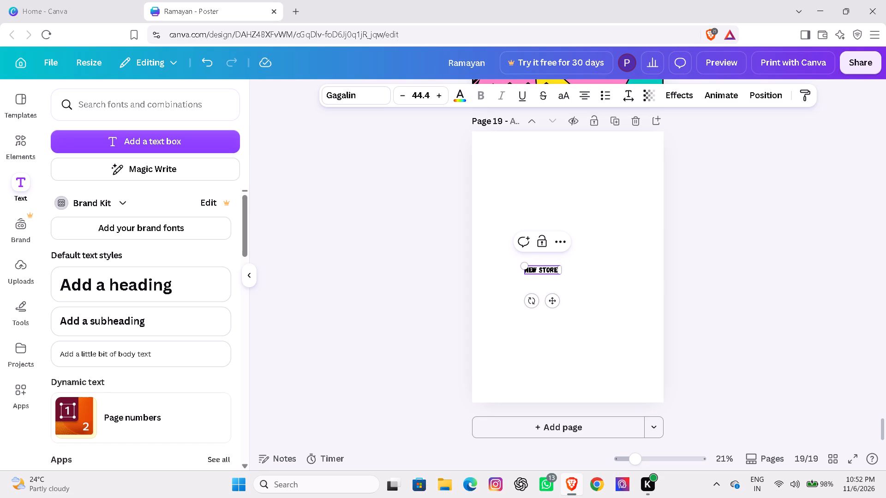
{"action": "type", "text": "op"}
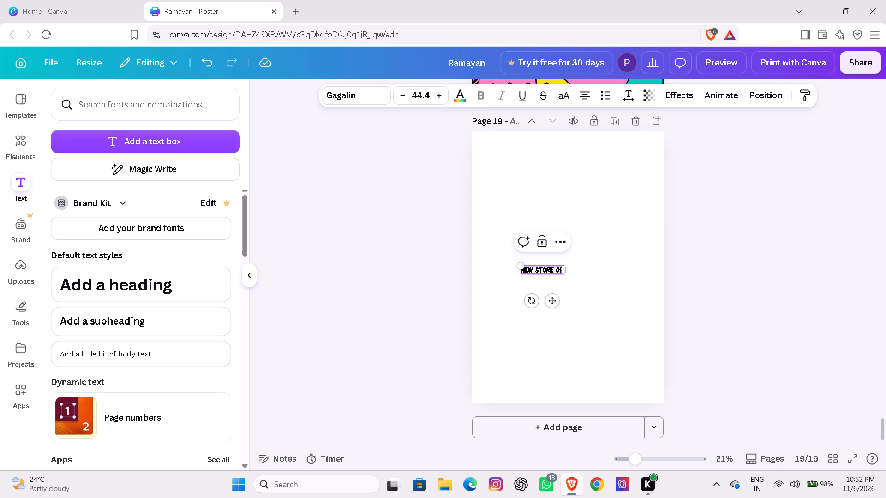
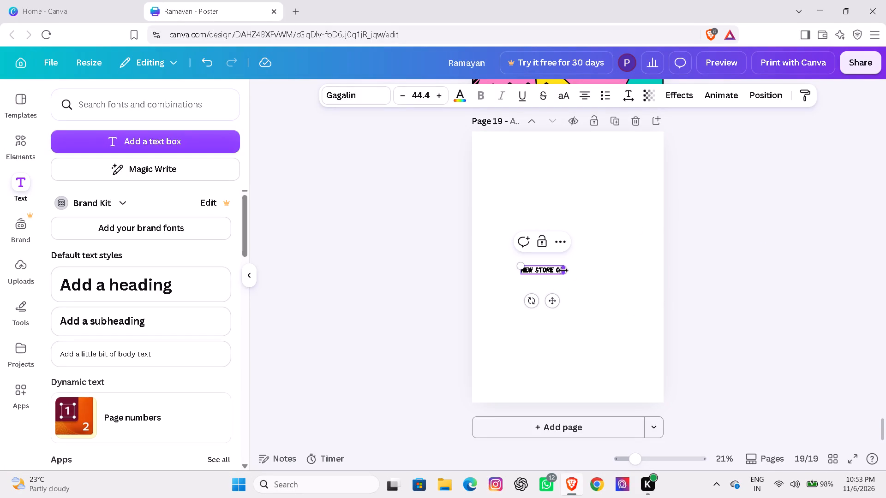
Widen the text box on page 19 and complete its wording to "new store opening".
{"action": "left_click_drag", "start_coordinate": [563, 270], "coordinate": [589, 271]}
{"action": "left_click_drag", "start_coordinate": [563, 269], "coordinate": [583, 269]}
{"action": "left_click_drag", "start_coordinate": [583, 269], "coordinate": [615, 271]}
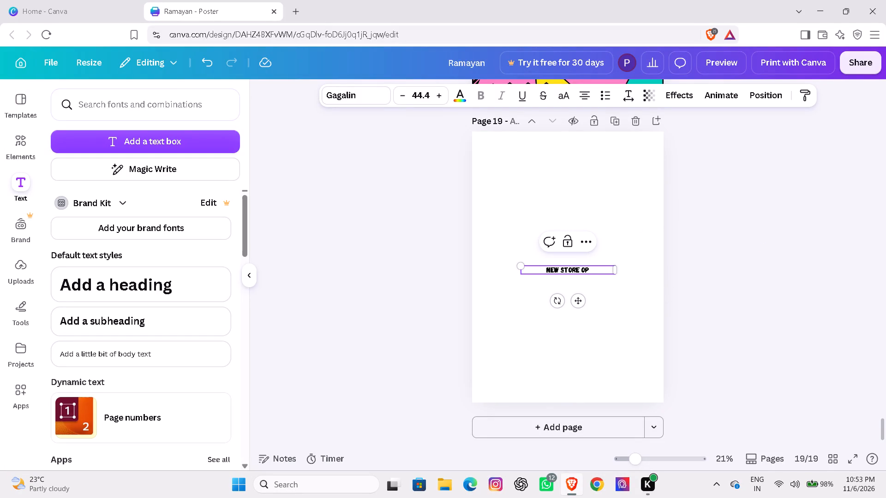
{"action": "key", "text": "e"}
{"action": "type", "text": "ni"}
{"action": "key", "text": "n"}
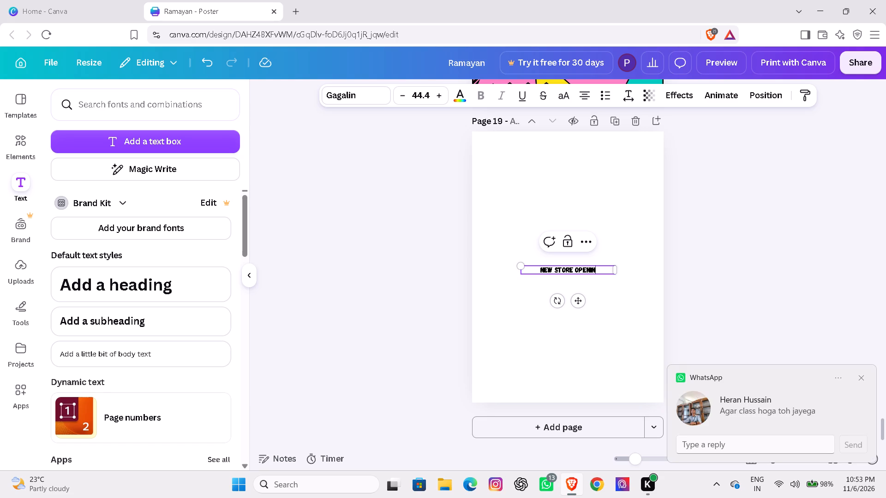
{"action": "key", "text": "g"}
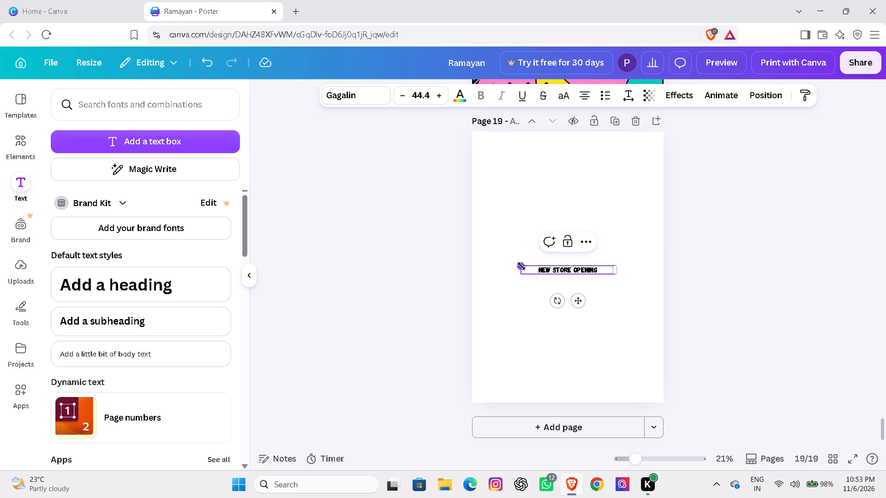
Enlarge the "New store opening" heading to a font size of 100, widening its text box.
{"action": "left_click_drag", "start_coordinate": [521, 266], "coordinate": [467, 207]}
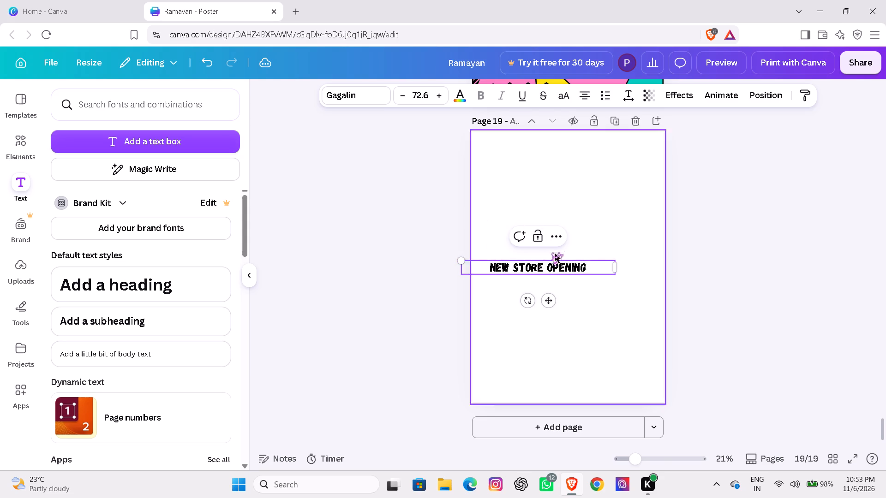
{"action": "left_click_drag", "start_coordinate": [616, 266], "coordinate": [641, 271]}
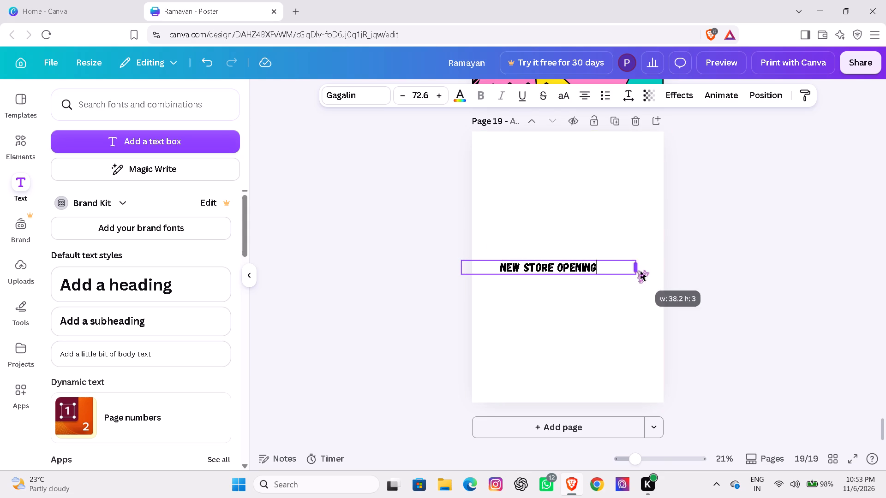
{"action": "left_click_drag", "start_coordinate": [641, 271], "coordinate": [643, 271]}
{"action": "left_click_drag", "start_coordinate": [459, 262], "coordinate": [440, 252]}
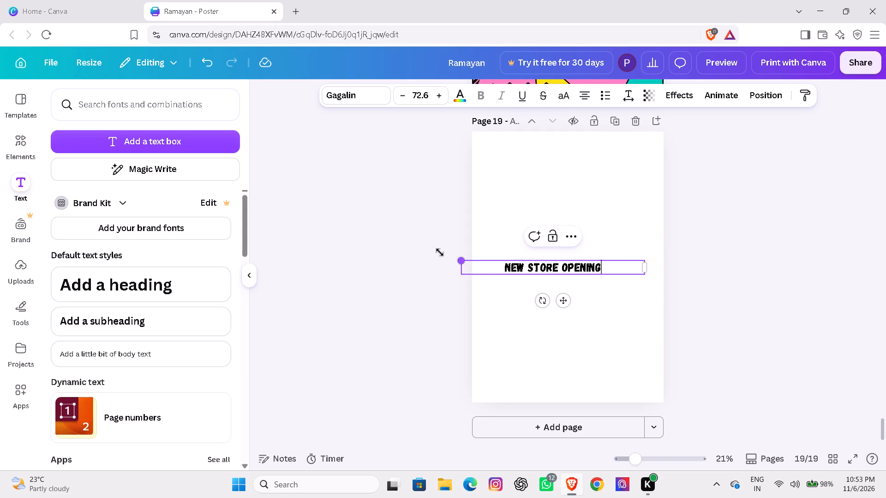
{"action": "left_click_drag", "start_coordinate": [440, 252], "coordinate": [391, 230]}
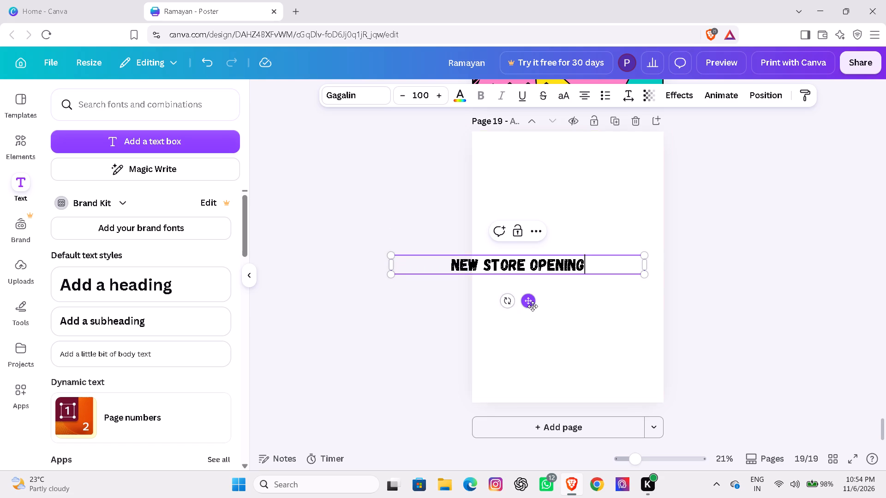
Move the heading to the top of page 19, roughly centred across its width.
{"action": "left_click_drag", "start_coordinate": [533, 304], "coordinate": [592, 185]}
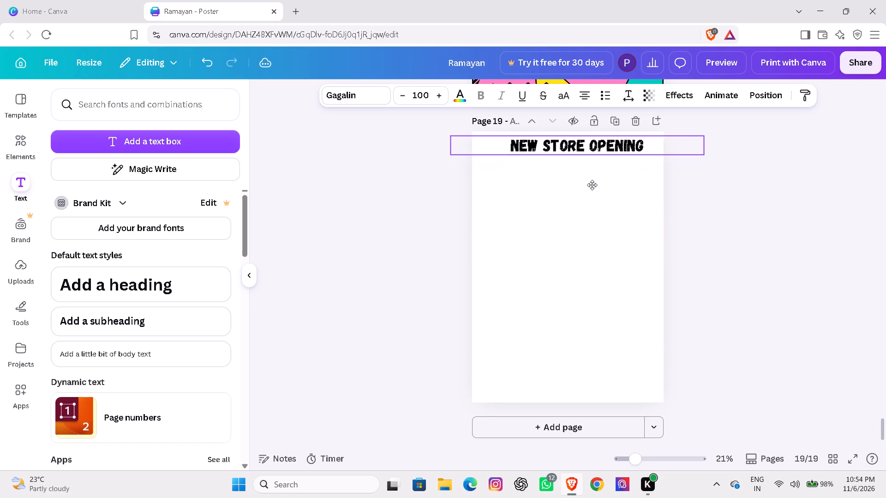
{"action": "left_click_drag", "start_coordinate": [592, 185], "coordinate": [592, 192]}
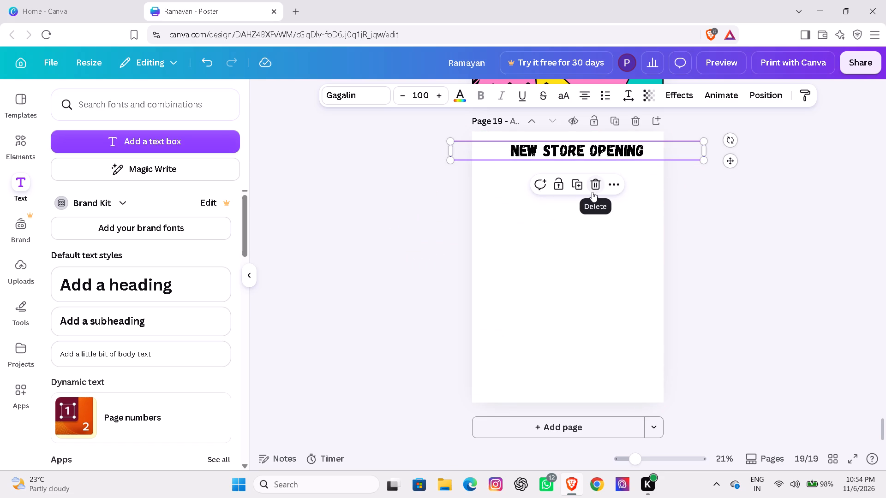
Search the fonts and text combinations for "store".
{"action": "left_click", "coordinate": [194, 116]}
{"action": "type", "text": "store"}
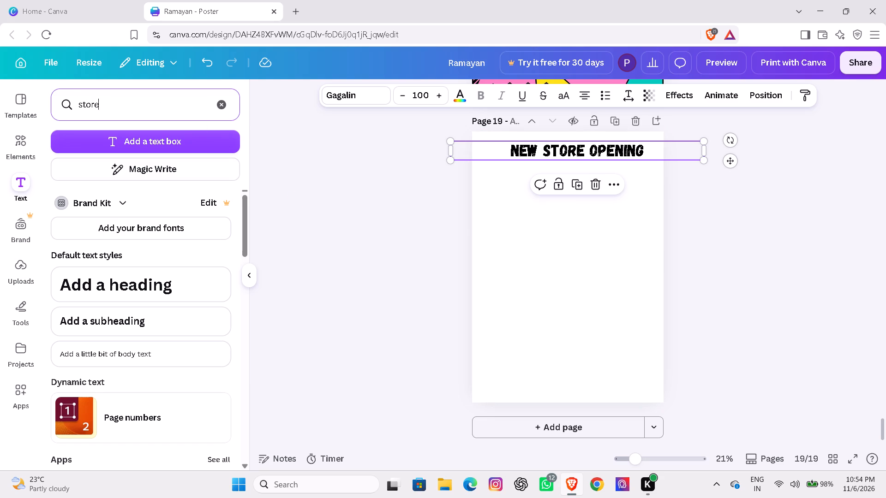
{"action": "key", "text": "Return"}
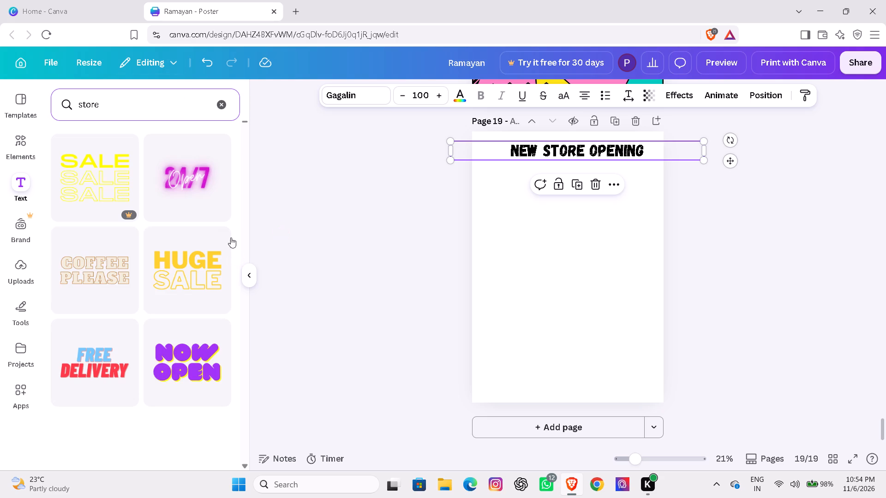
{"action": "left_click", "coordinate": [97, 104]}
{"action": "left_click", "coordinate": [66, 104]}
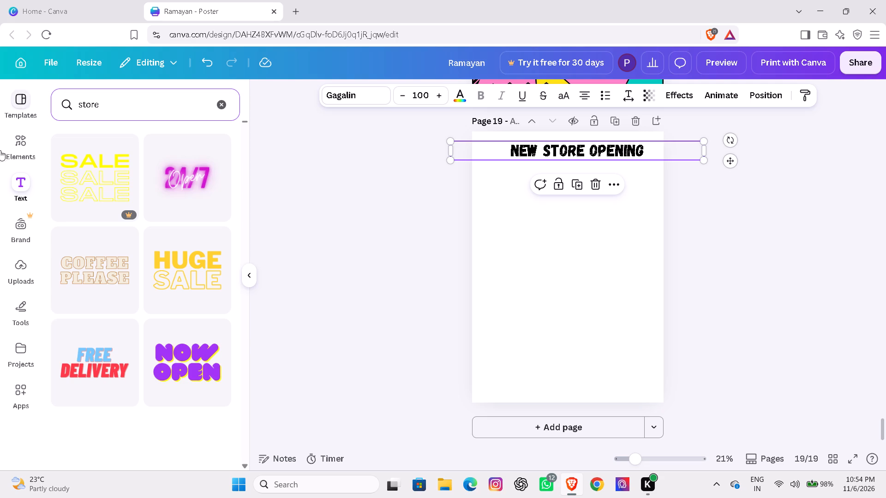
Search the elements library for "store" and show all of the matching graphics.
{"action": "left_click", "coordinate": [6, 145]}
{"action": "left_click", "coordinate": [86, 113]}
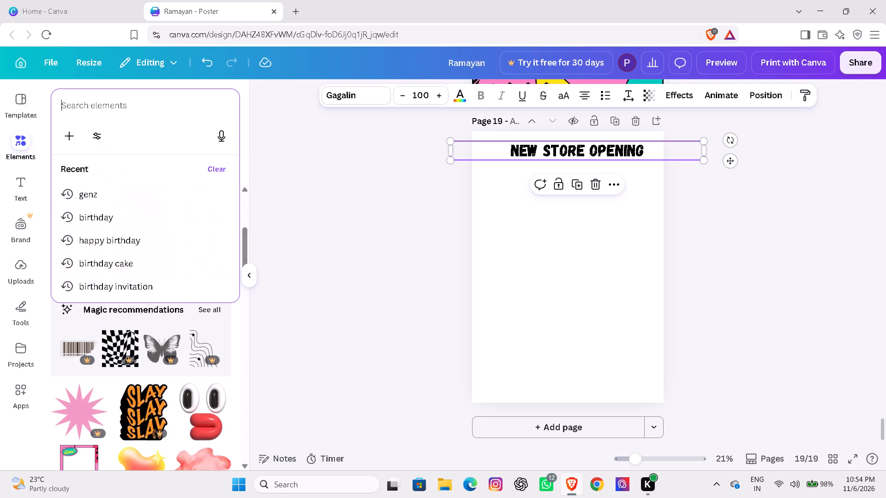
{"action": "type", "text": "store"}
{"action": "key", "text": "Return"}
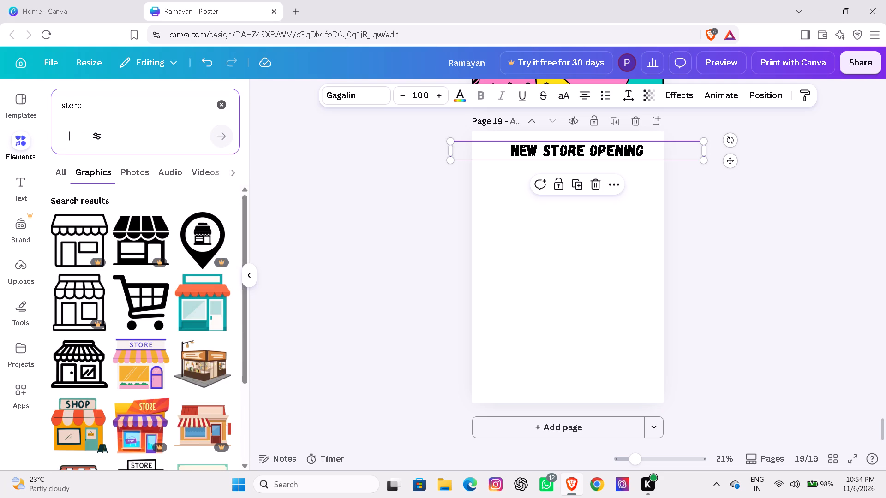
{"action": "left_click", "coordinate": [60, 170]}
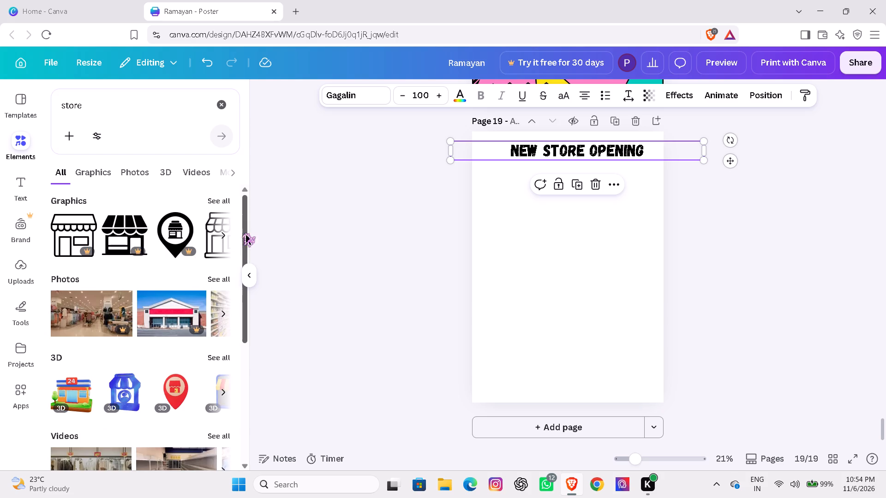
{"action": "left_click_drag", "start_coordinate": [246, 235], "coordinate": [252, 217]}
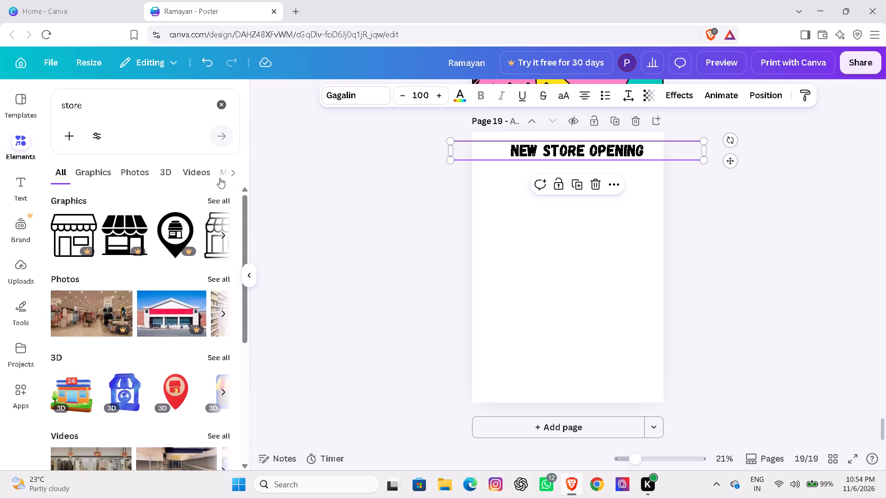
{"action": "left_click", "coordinate": [213, 199]}
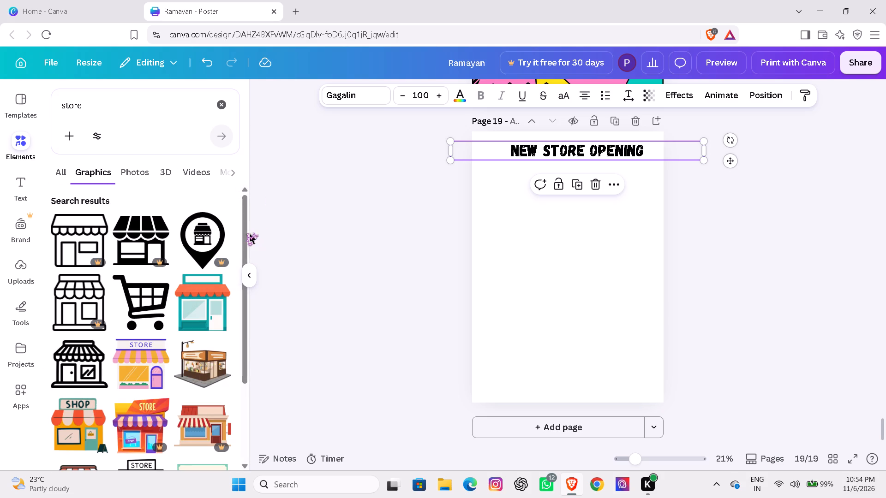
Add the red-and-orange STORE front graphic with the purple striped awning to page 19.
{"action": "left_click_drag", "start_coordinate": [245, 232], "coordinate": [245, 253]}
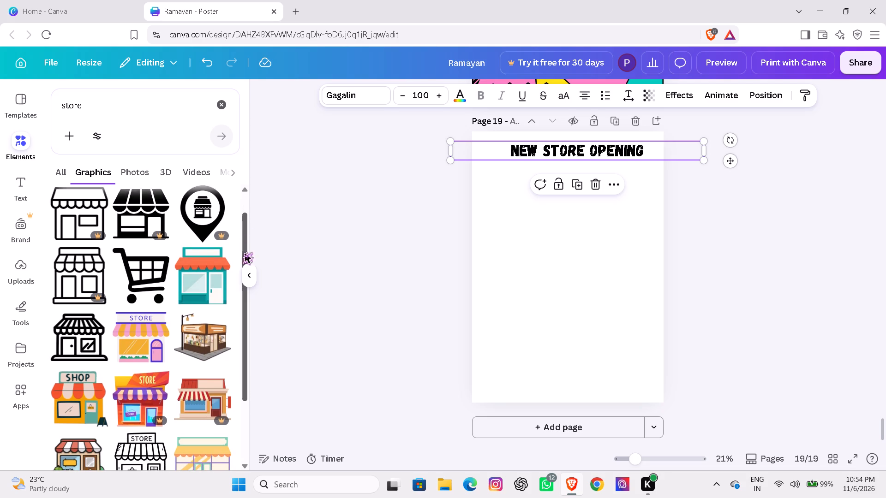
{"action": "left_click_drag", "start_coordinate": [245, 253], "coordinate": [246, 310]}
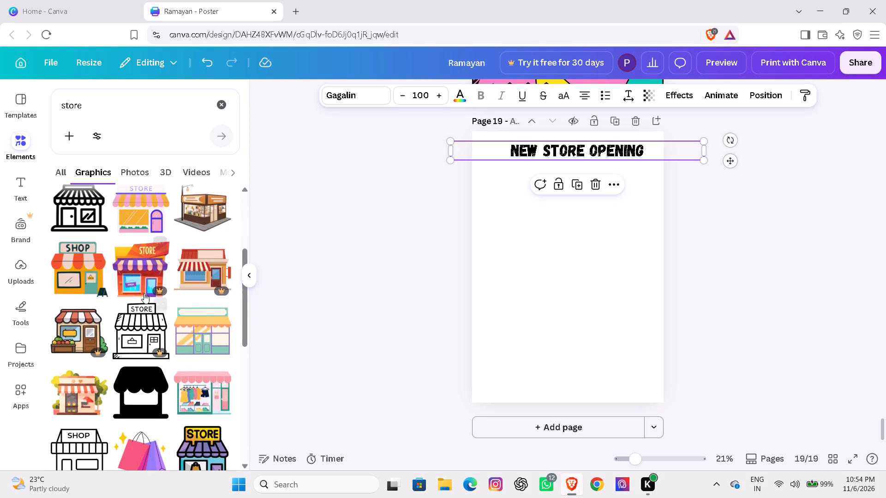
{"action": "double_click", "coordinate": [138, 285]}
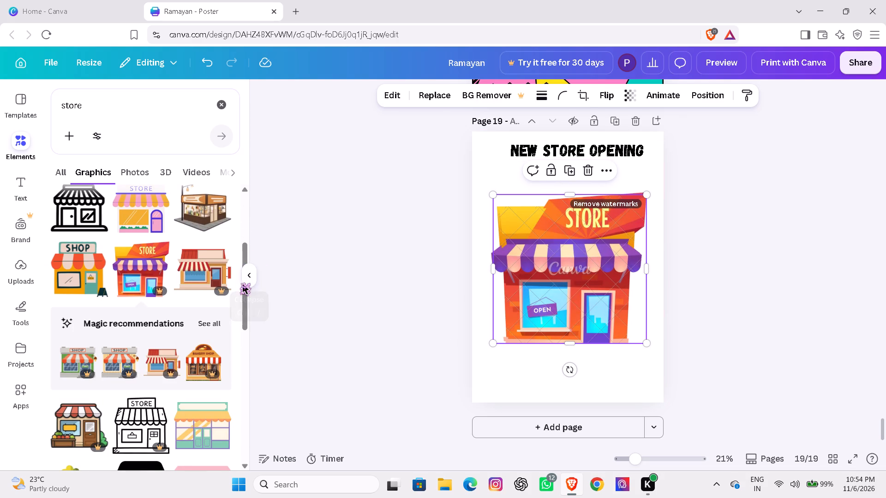
Add the brown corner shop graphic with the street lamp to page 19.
{"action": "left_click", "coordinate": [203, 226]}
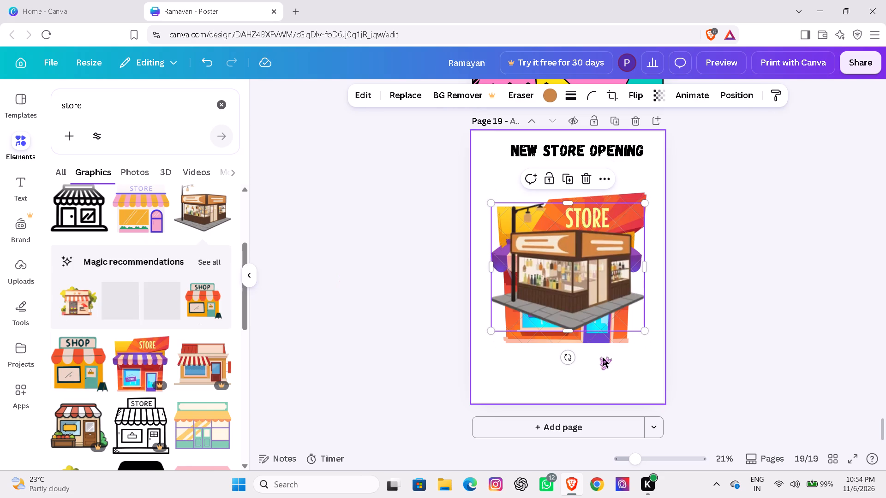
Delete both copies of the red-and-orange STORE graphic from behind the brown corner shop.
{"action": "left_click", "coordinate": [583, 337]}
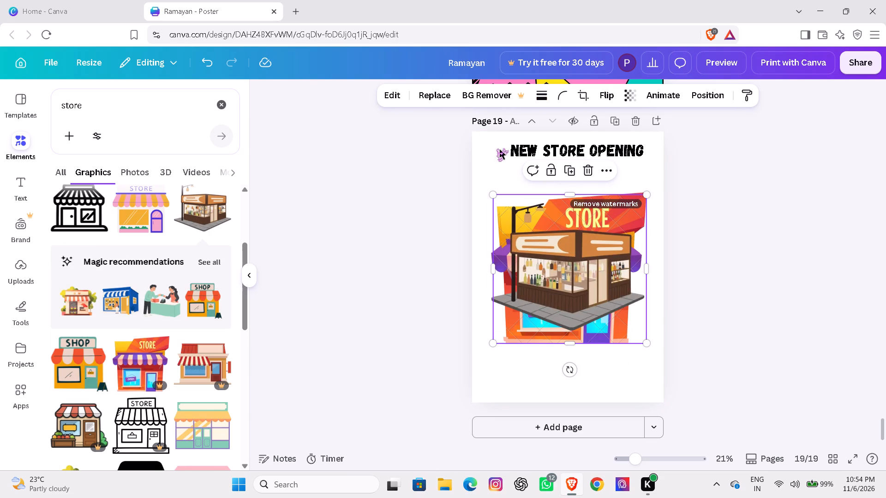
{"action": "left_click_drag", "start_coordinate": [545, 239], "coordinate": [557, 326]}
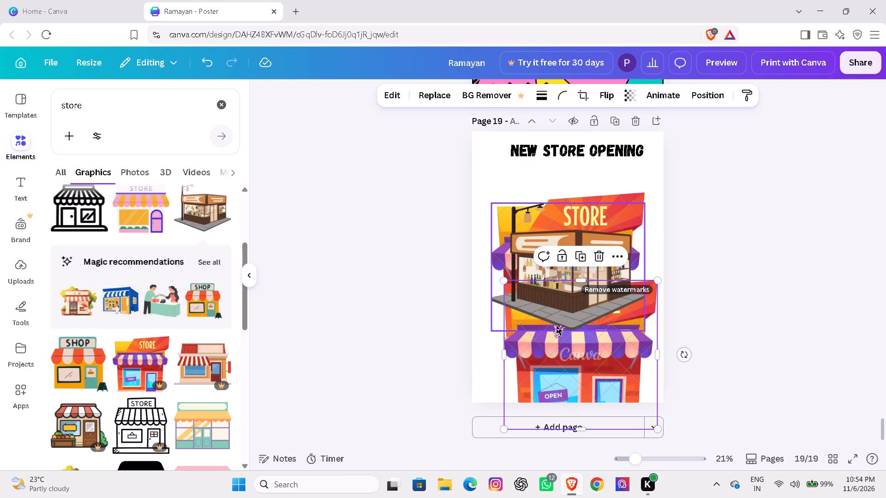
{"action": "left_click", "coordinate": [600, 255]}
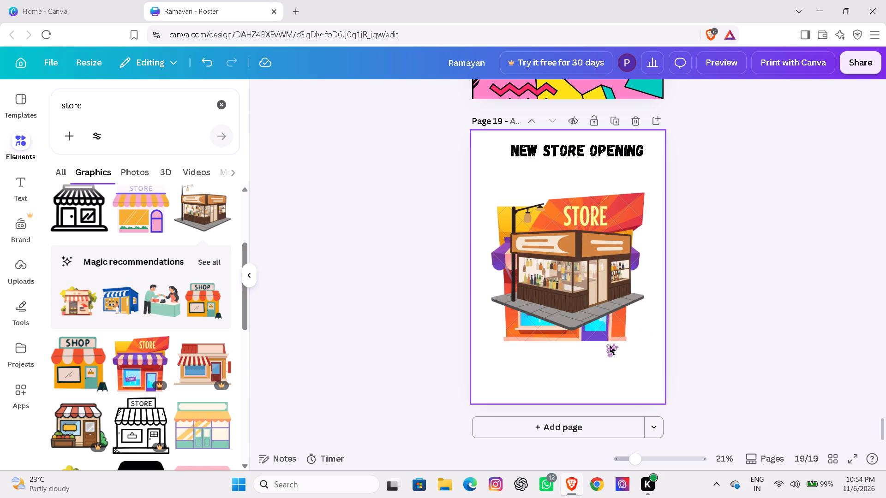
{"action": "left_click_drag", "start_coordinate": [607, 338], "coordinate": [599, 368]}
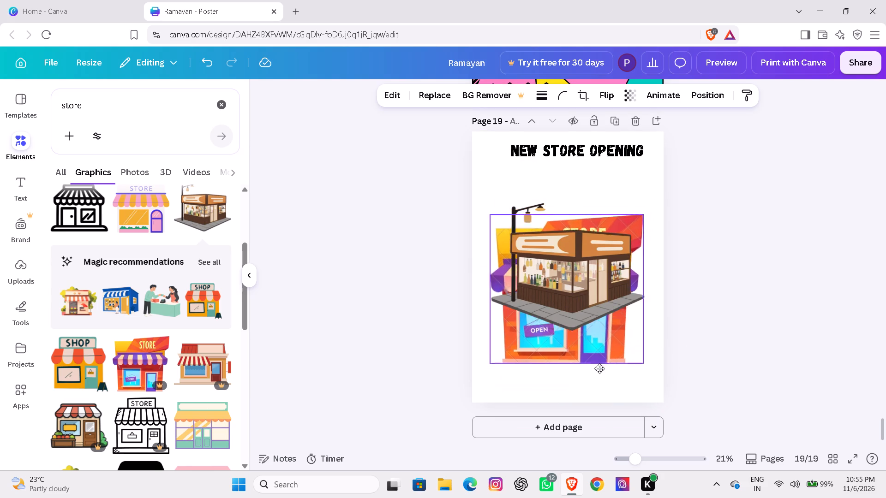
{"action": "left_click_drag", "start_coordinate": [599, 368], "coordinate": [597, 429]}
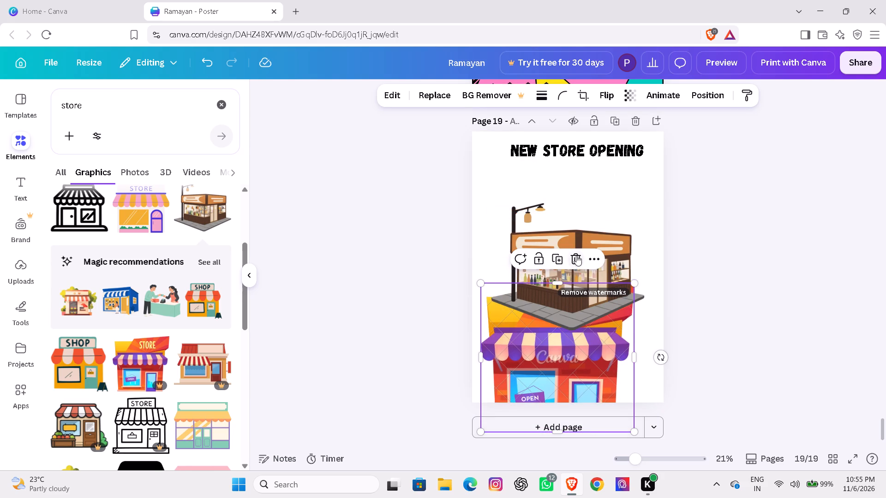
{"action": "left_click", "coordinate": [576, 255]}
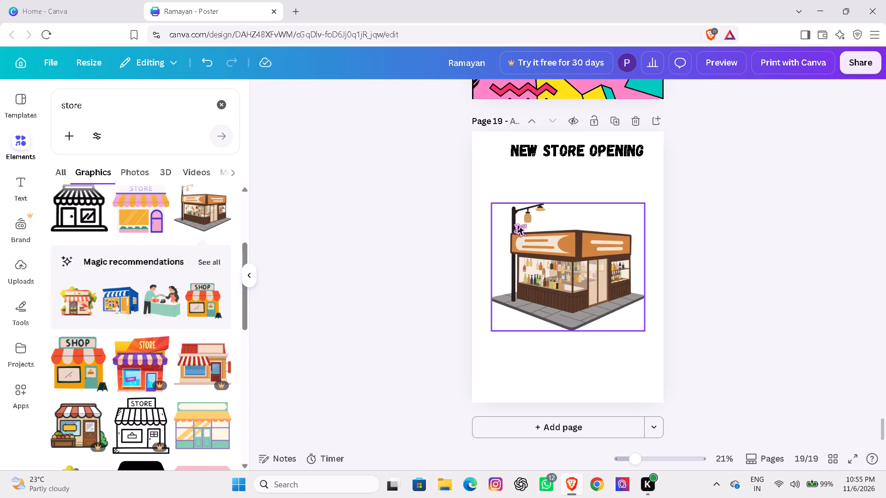
Move the brown corner shop slightly down and left on page 19.
{"action": "left_click", "coordinate": [538, 257]}
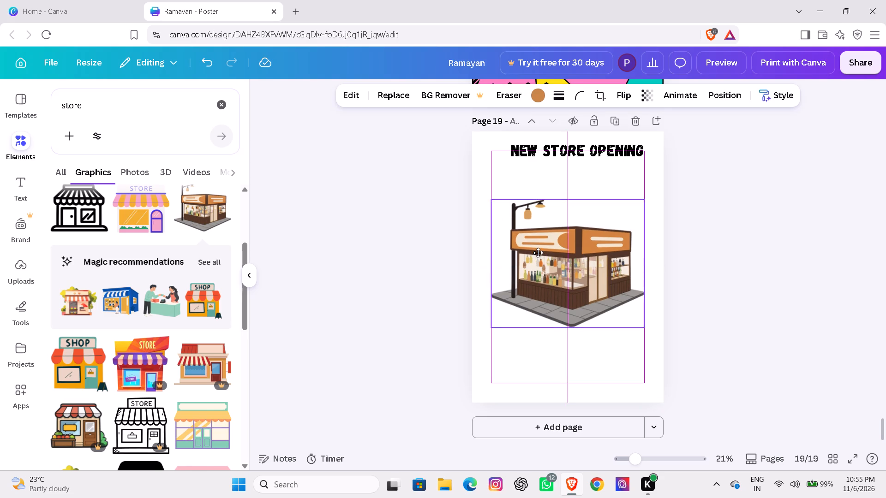
{"action": "left_click", "coordinate": [542, 159]}
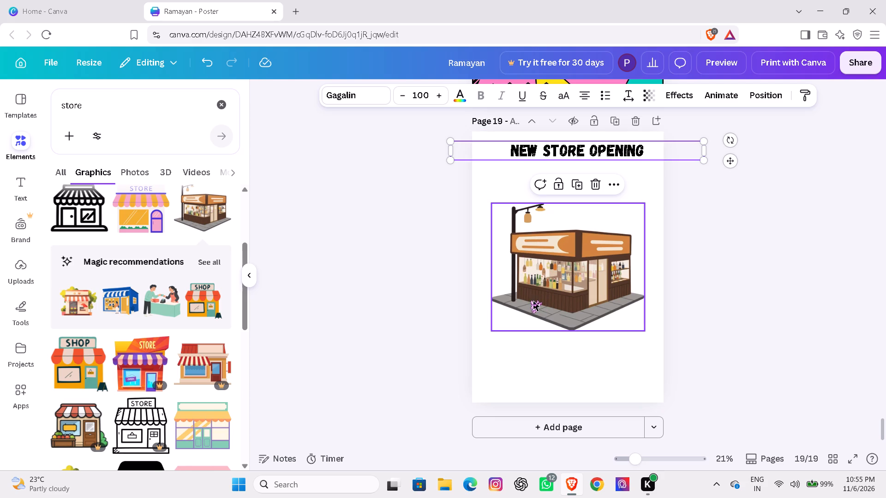
{"action": "left_click", "coordinate": [440, 338]}
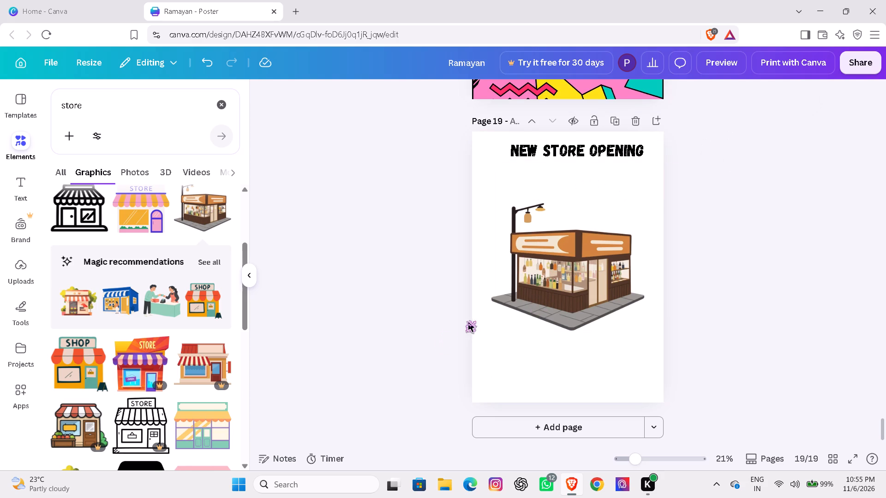
{"action": "left_click_drag", "start_coordinate": [605, 273], "coordinate": [602, 281]}
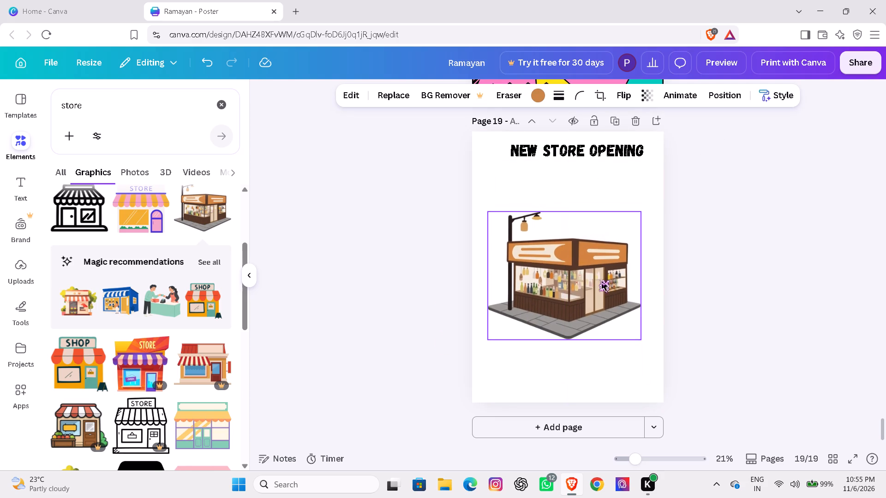
{"action": "left_click", "coordinate": [384, 259]}
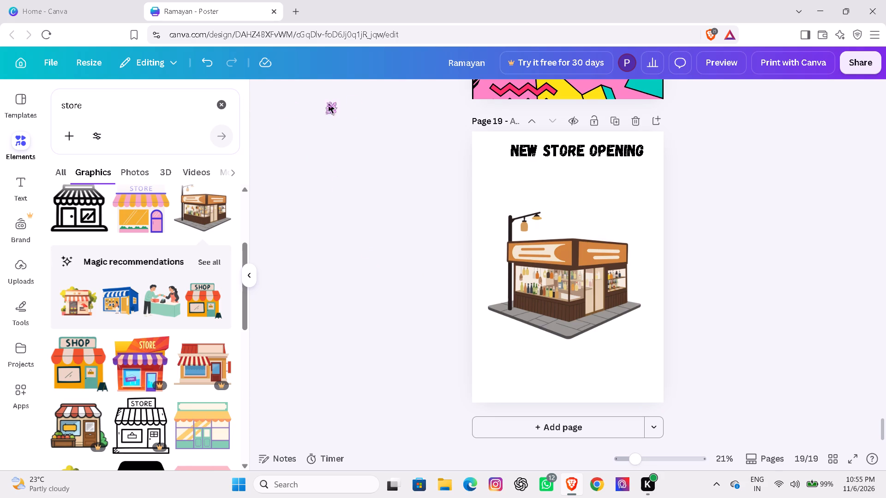
Try the light orange and pale beige swatches as page 19's background, settling on light orange #F7C377.
{"action": "left_click", "coordinate": [606, 188]}
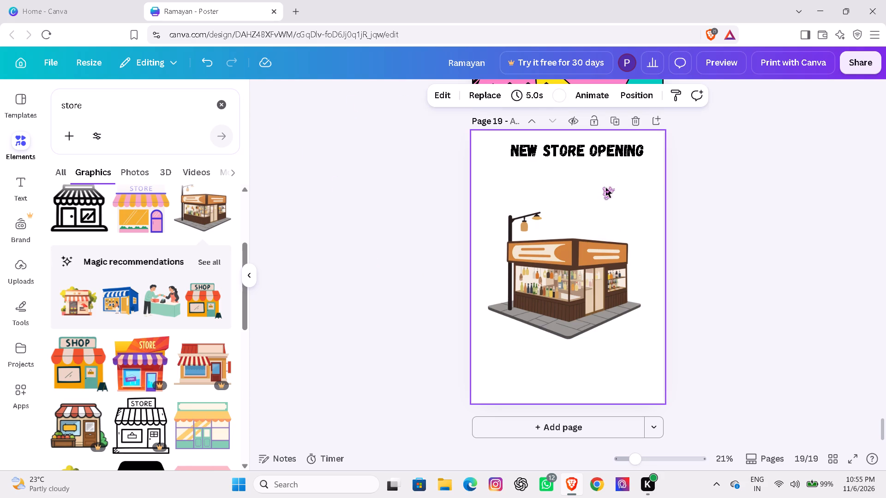
{"action": "left_click", "coordinate": [555, 92]}
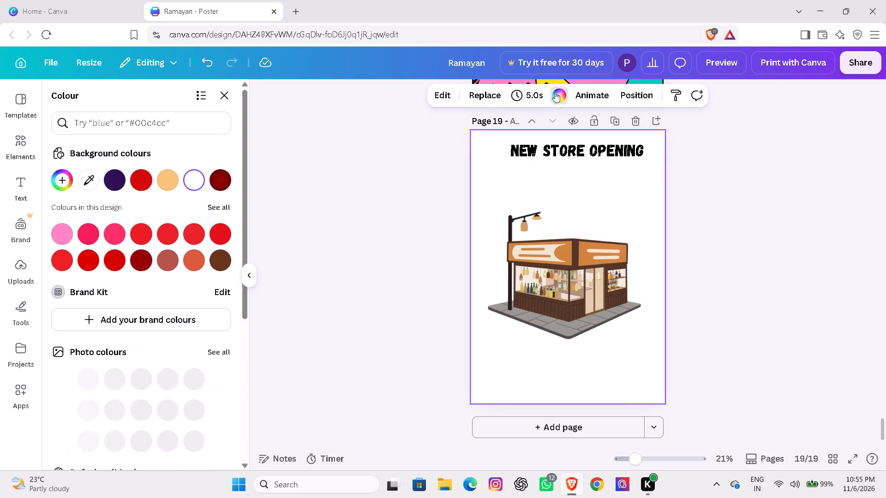
{"action": "left_click", "coordinate": [161, 186]}
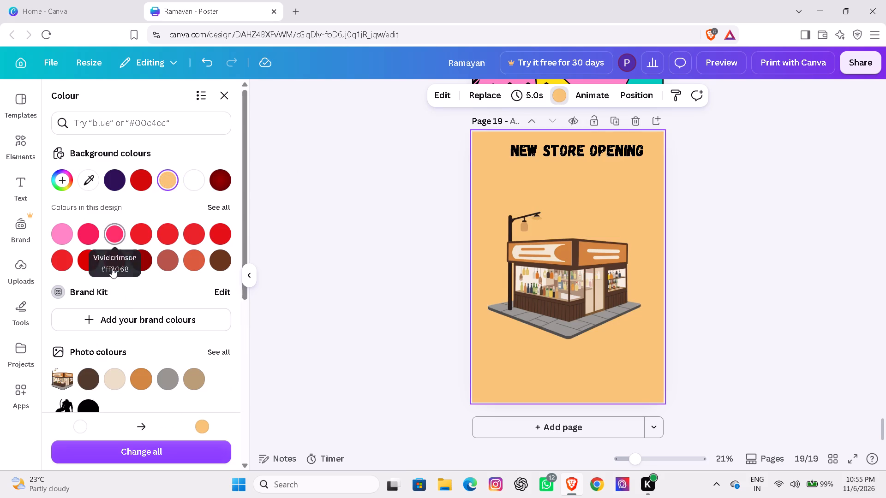
{"action": "left_click", "coordinate": [107, 374]}
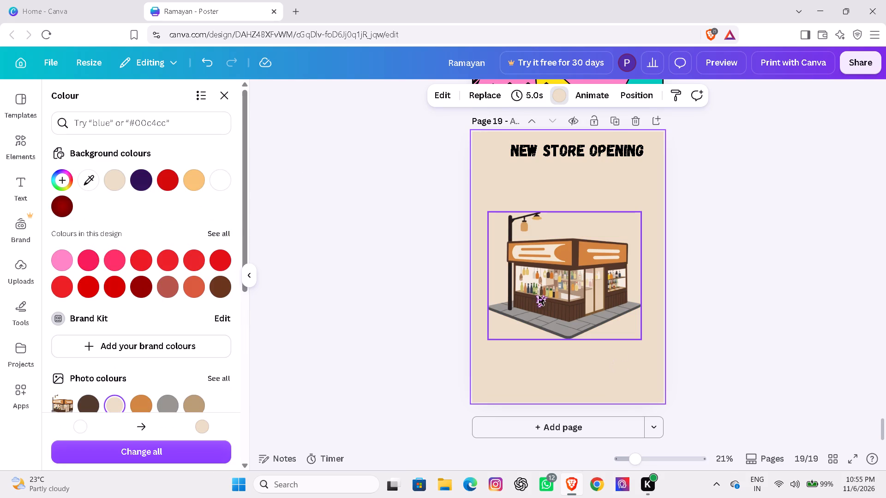
{"action": "left_click", "coordinate": [200, 187]}
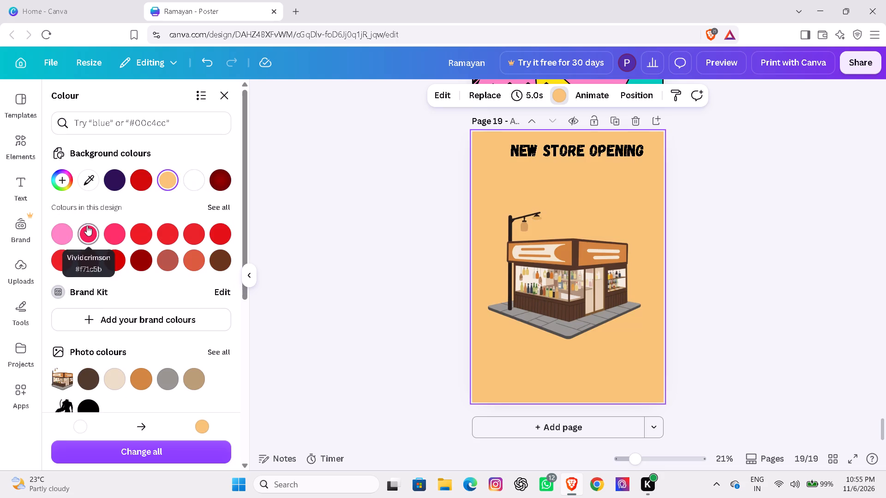
Adjust page 19's background to a custom solid cream colour, #F2E4CE.
{"action": "left_click", "coordinate": [63, 179]}
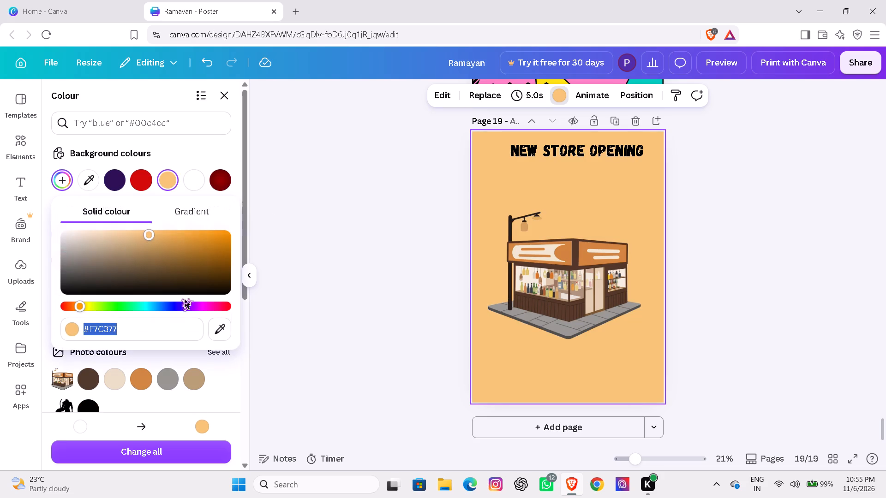
{"action": "left_click_drag", "start_coordinate": [149, 233], "coordinate": [123, 237]}
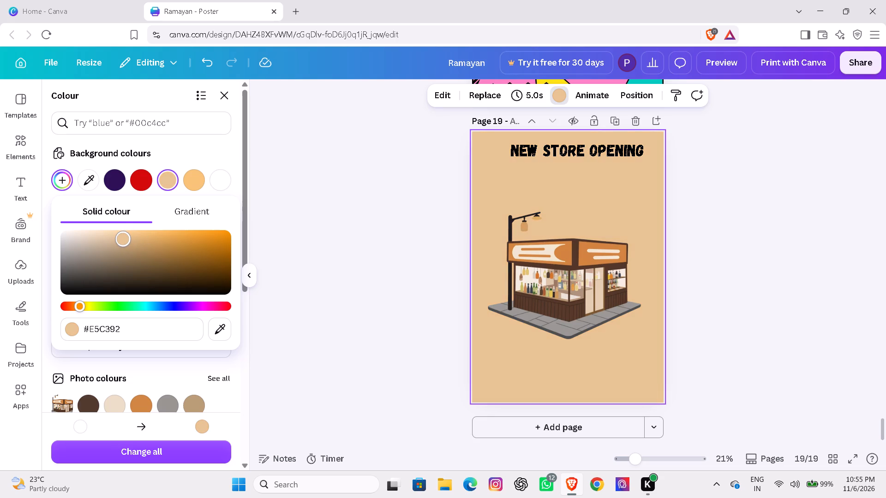
{"action": "left_click_drag", "start_coordinate": [123, 237], "coordinate": [115, 241]}
{"action": "left_click_drag", "start_coordinate": [115, 241], "coordinate": [118, 235]}
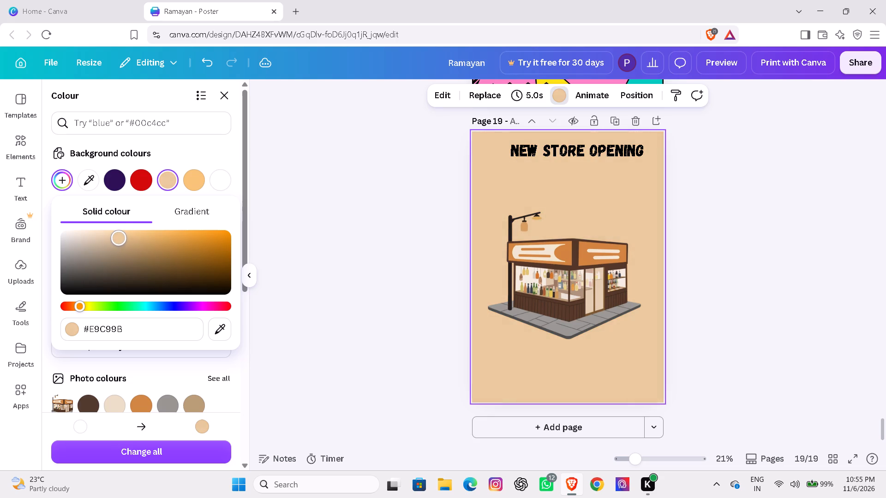
{"action": "left_click_drag", "start_coordinate": [118, 235], "coordinate": [101, 236]}
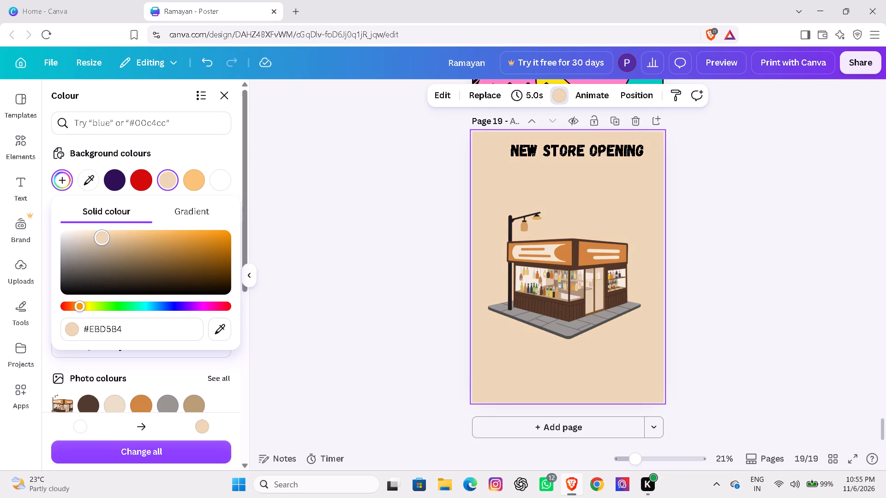
{"action": "left_click_drag", "start_coordinate": [101, 236], "coordinate": [87, 229]}
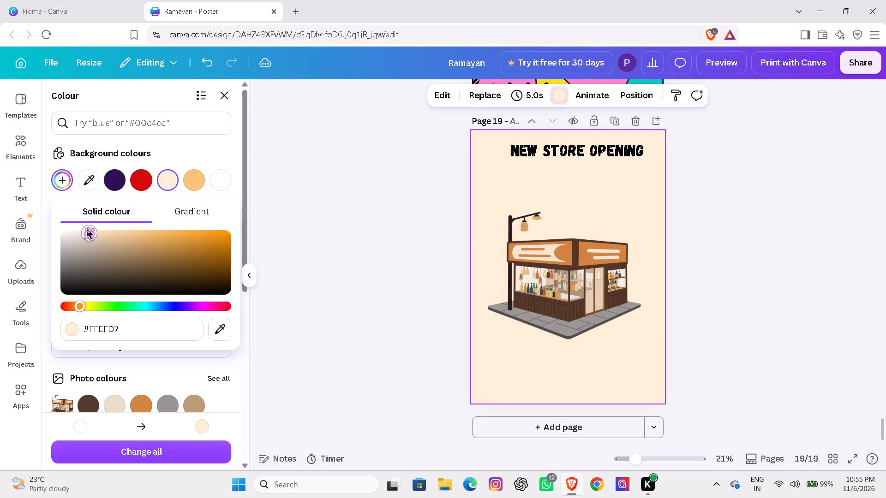
{"action": "left_click_drag", "start_coordinate": [87, 229], "coordinate": [77, 232]}
{"action": "left_click_drag", "start_coordinate": [77, 232], "coordinate": [94, 239]}
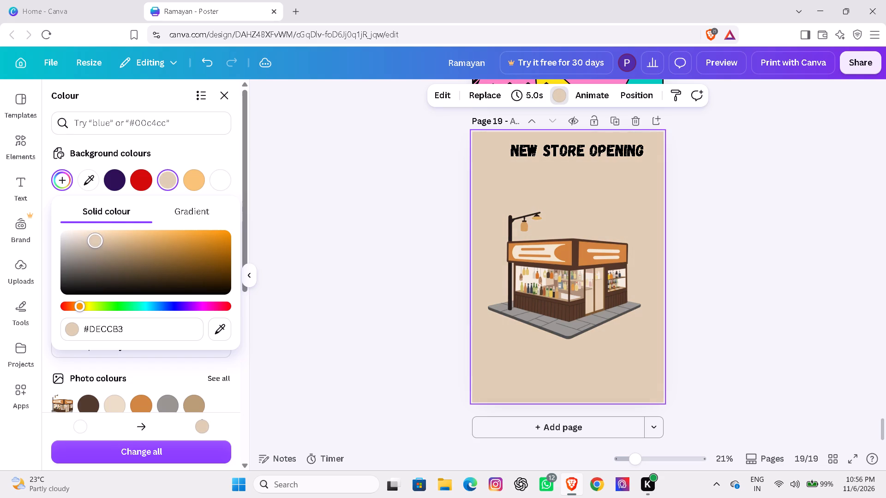
{"action": "left_click_drag", "start_coordinate": [94, 239], "coordinate": [85, 238]}
{"action": "left_click_drag", "start_coordinate": [85, 238], "coordinate": [84, 238]}
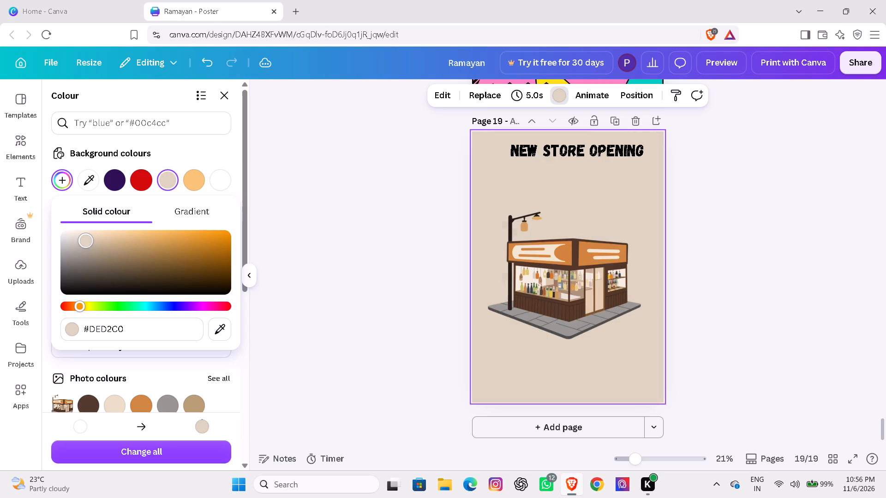
{"action": "left_click_drag", "start_coordinate": [84, 238], "coordinate": [86, 234]}
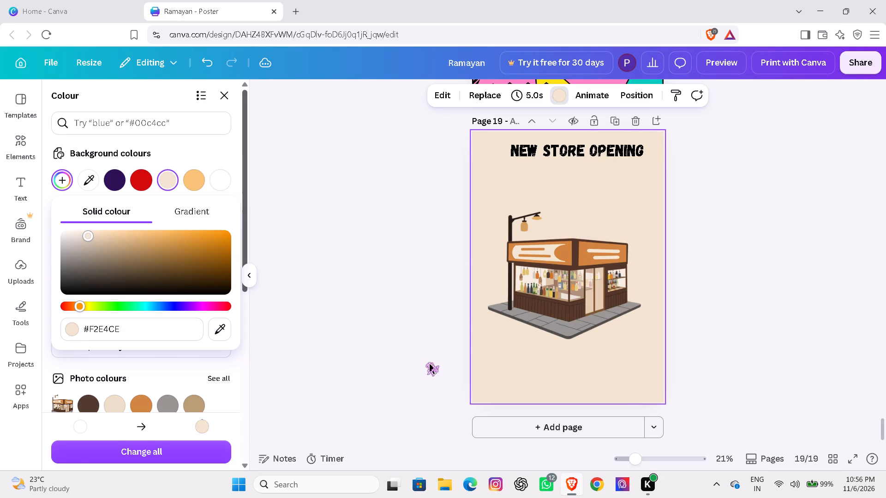
{"action": "left_click", "coordinate": [429, 364]}
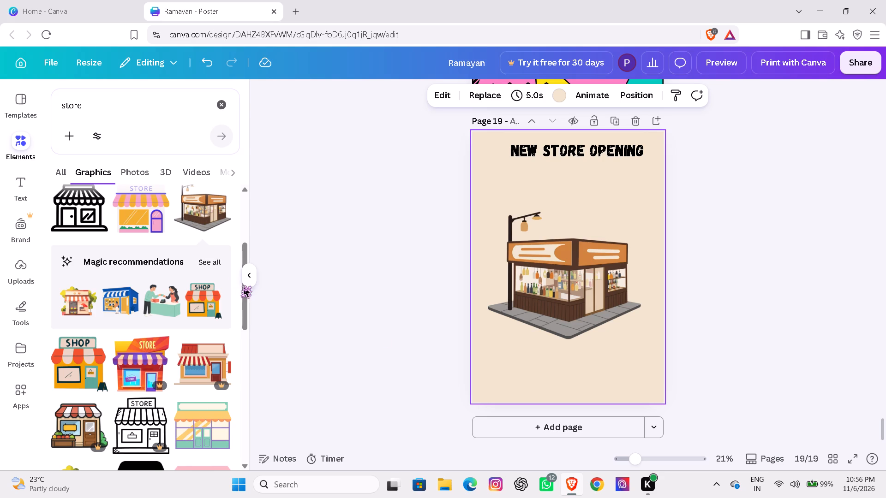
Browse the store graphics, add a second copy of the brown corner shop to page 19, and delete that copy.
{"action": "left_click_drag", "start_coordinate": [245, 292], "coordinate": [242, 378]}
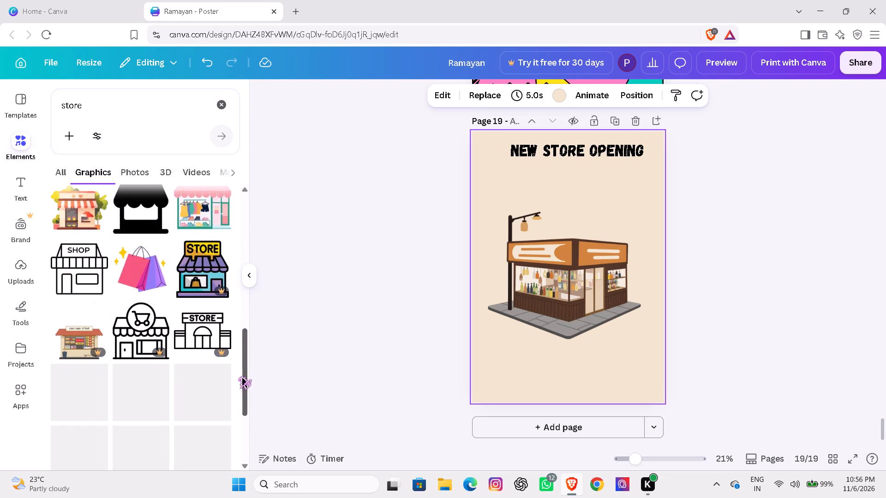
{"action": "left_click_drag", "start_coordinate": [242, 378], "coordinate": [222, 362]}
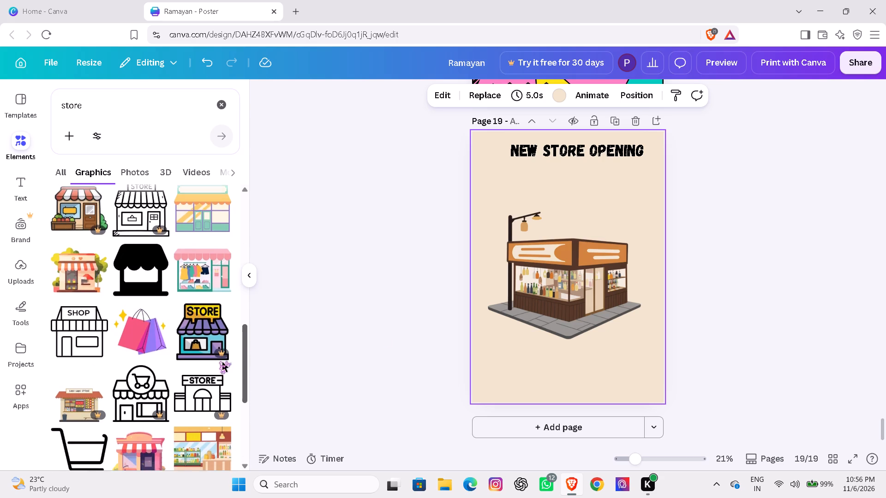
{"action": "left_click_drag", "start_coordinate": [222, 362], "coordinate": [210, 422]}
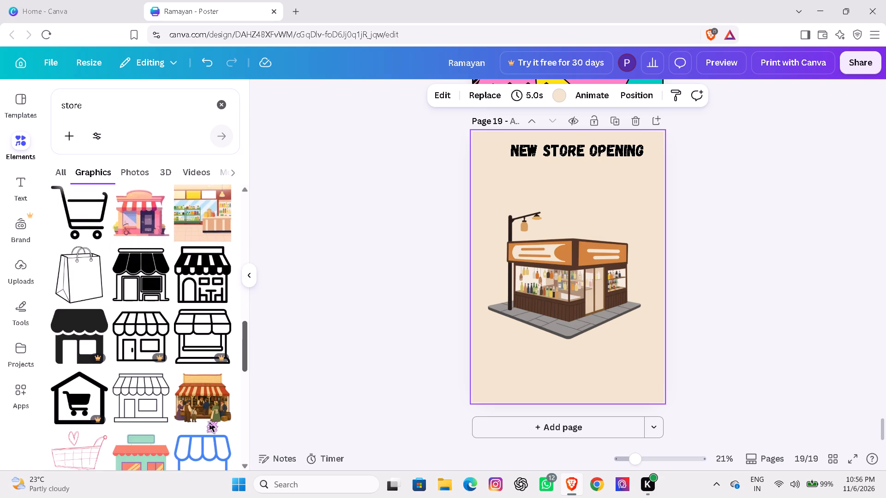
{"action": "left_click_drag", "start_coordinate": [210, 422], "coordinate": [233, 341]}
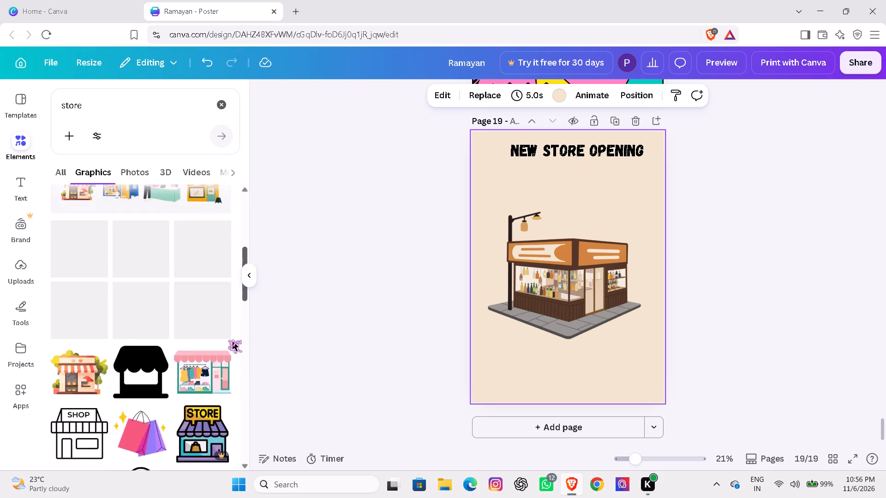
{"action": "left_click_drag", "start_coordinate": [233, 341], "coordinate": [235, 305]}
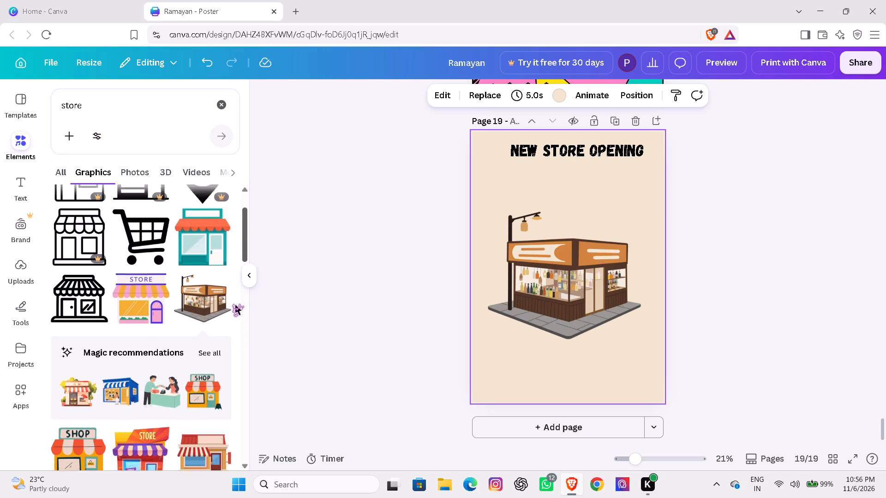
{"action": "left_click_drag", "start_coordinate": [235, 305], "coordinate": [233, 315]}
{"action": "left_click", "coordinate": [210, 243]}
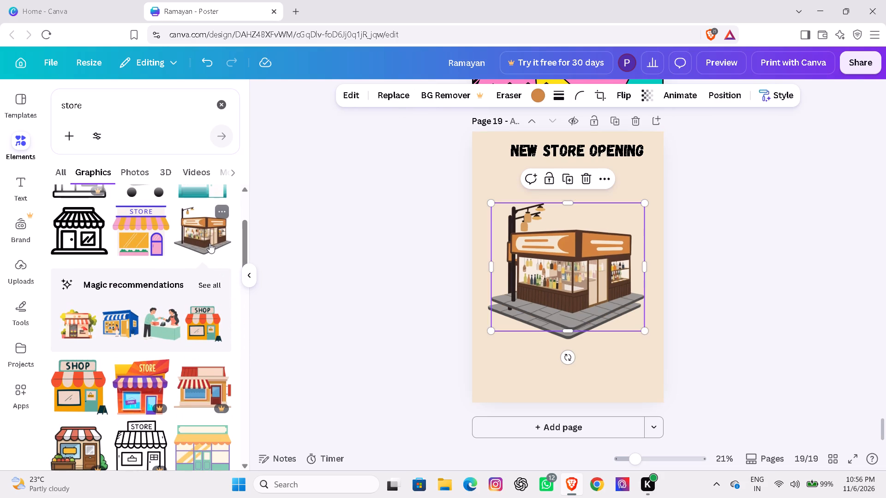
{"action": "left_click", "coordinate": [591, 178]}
Browse the store search results in the photo, 3D and video categories.
{"action": "scroll", "coordinate": [297, 206], "scroll_direction": "left", "scroll_amount": 1}
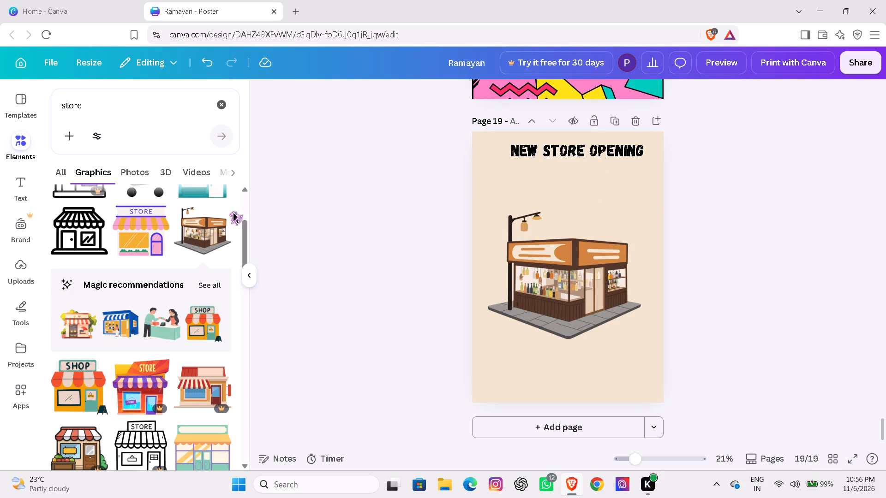
{"action": "left_click", "coordinate": [140, 173]}
{"action": "left_click", "coordinate": [160, 172]}
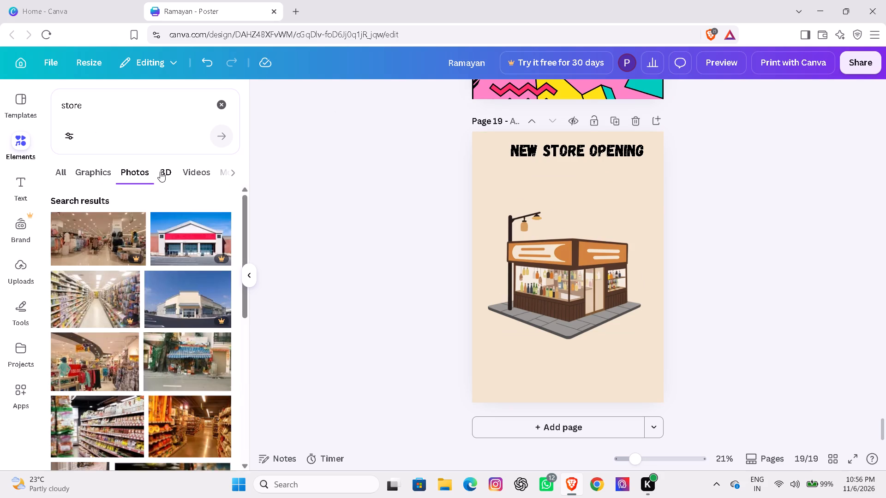
{"action": "left_click", "coordinate": [168, 172]}
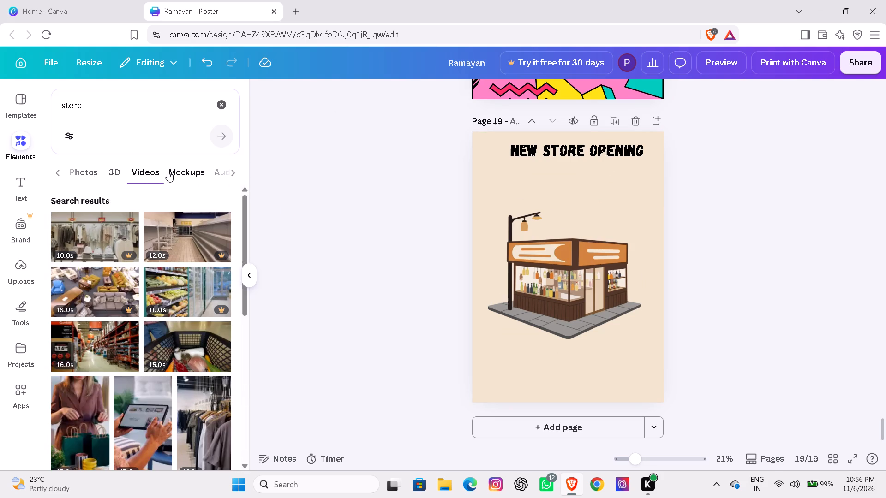
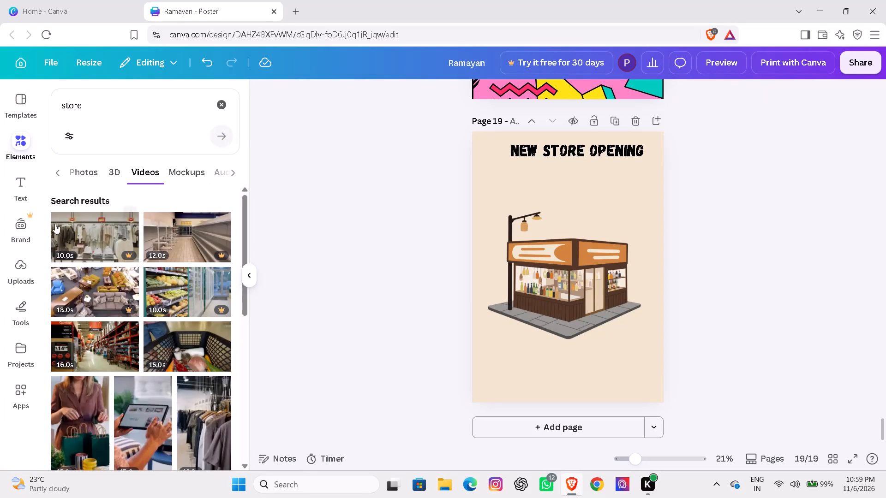
Clear the leftover store searches in the elements and text libraries and add a new text box to page 19.
{"action": "left_click", "coordinate": [92, 113]}
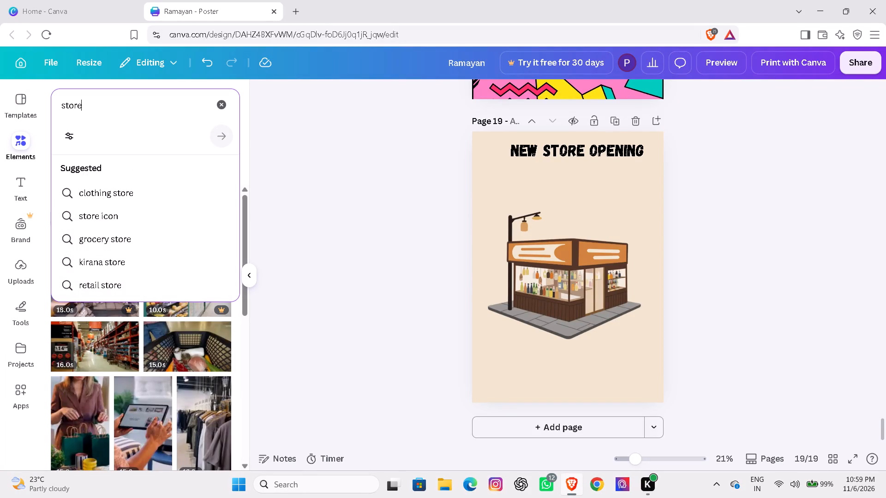
{"action": "key", "text": "BackSpace"}
{"action": "key", "text": "BackSpace"}
{"action": "key", "text": "BackSpace"}
{"action": "key", "text": "BackSpace"}
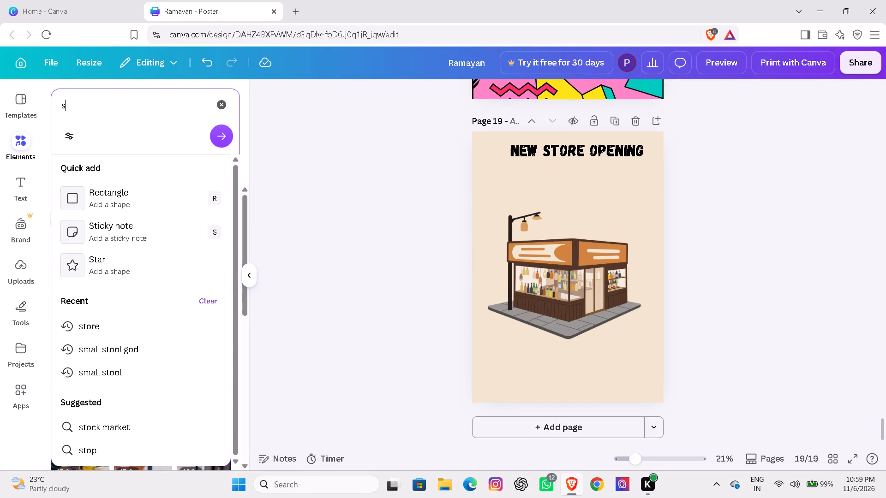
{"action": "key", "text": "BackSpace"}
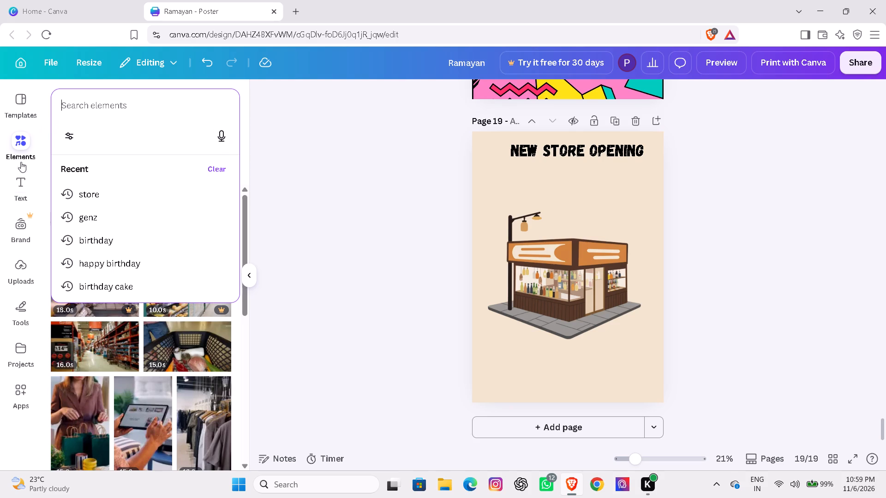
{"action": "left_click", "coordinate": [29, 187]}
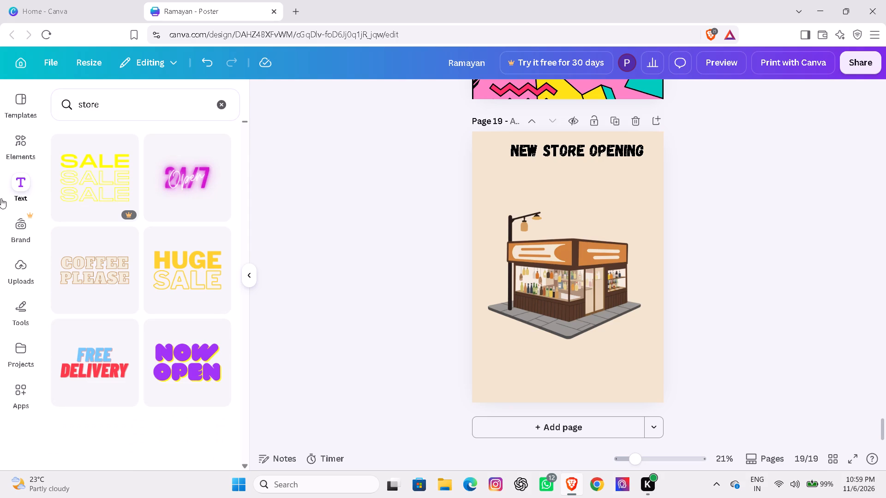
{"action": "left_click", "coordinate": [24, 182]}
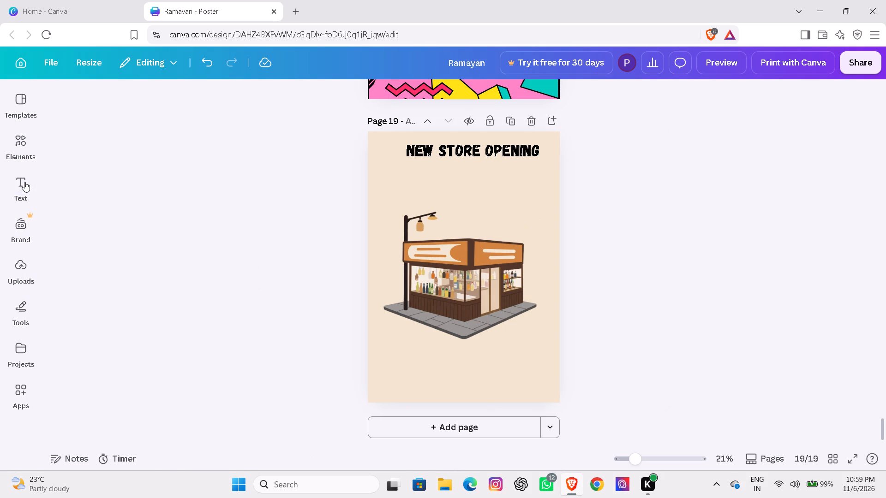
{"action": "left_click", "coordinate": [25, 184]}
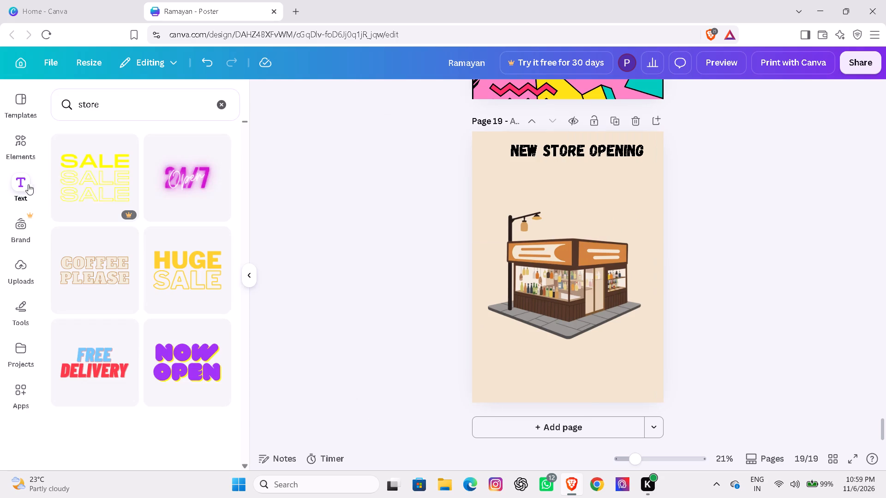
{"action": "left_click", "coordinate": [14, 193]}
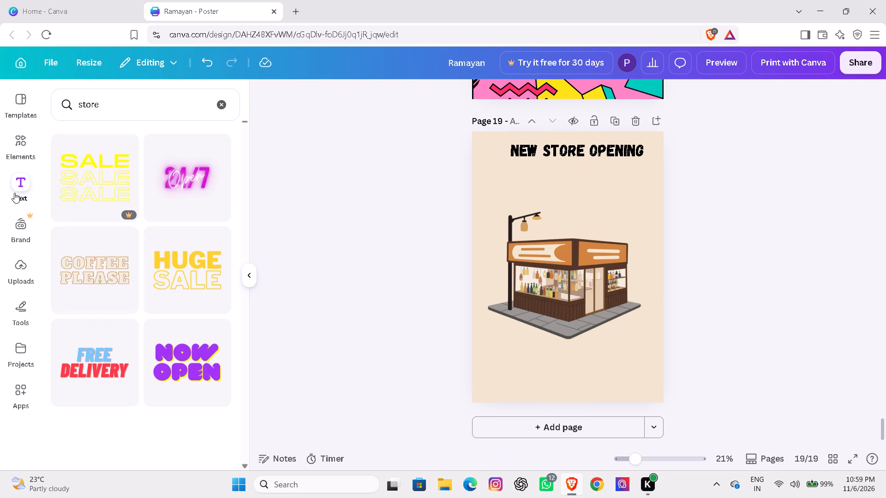
{"action": "left_click", "coordinate": [19, 190]}
{"action": "left_click", "coordinate": [229, 102]}
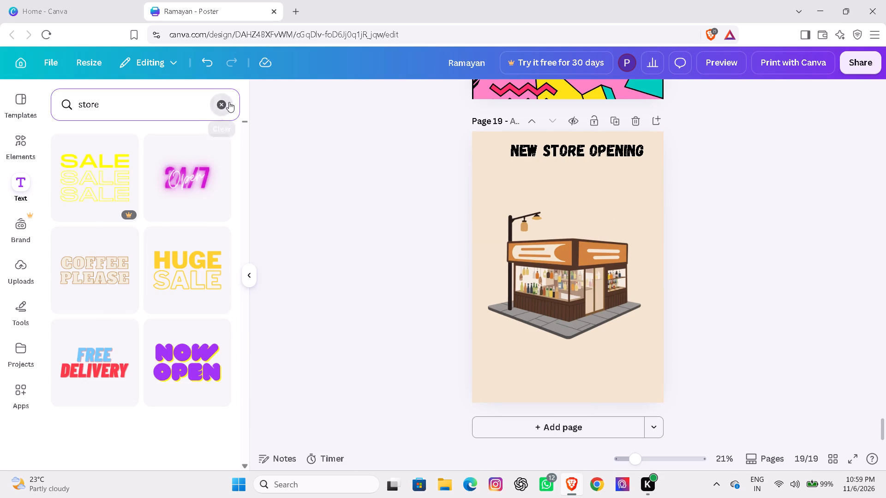
{"action": "left_click", "coordinate": [93, 138]}
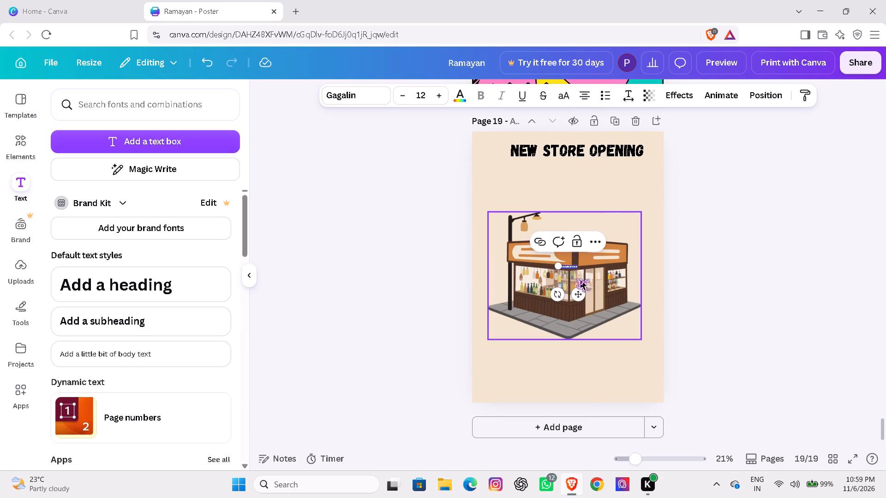
Move the new text box between the heading and the shop illustration and enlarge its text to about size 54.7.
{"action": "left_click_drag", "start_coordinate": [557, 268], "coordinate": [556, 246]}
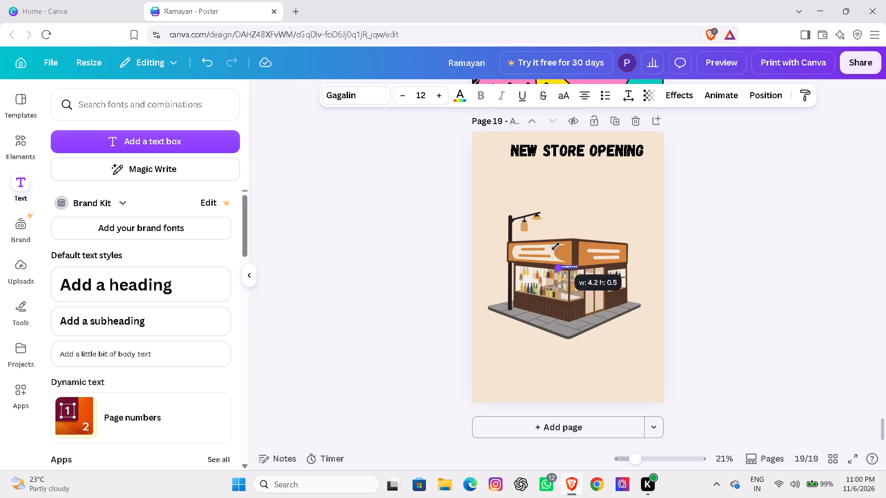
{"action": "left_click_drag", "start_coordinate": [556, 246], "coordinate": [561, 198]}
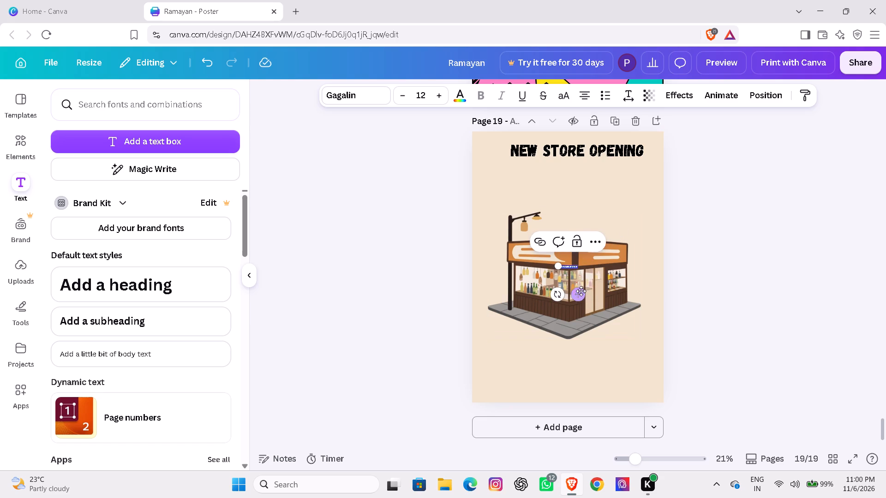
{"action": "left_click_drag", "start_coordinate": [581, 291], "coordinate": [596, 211]}
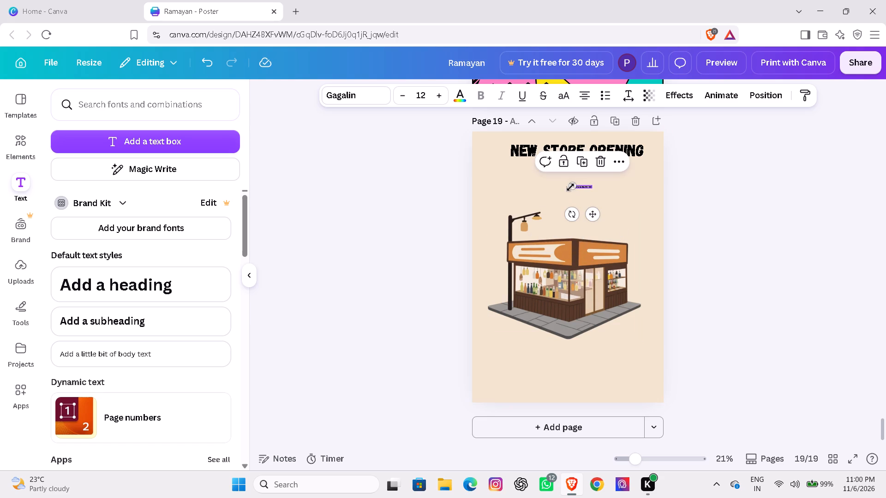
{"action": "left_click_drag", "start_coordinate": [570, 187], "coordinate": [502, 192]}
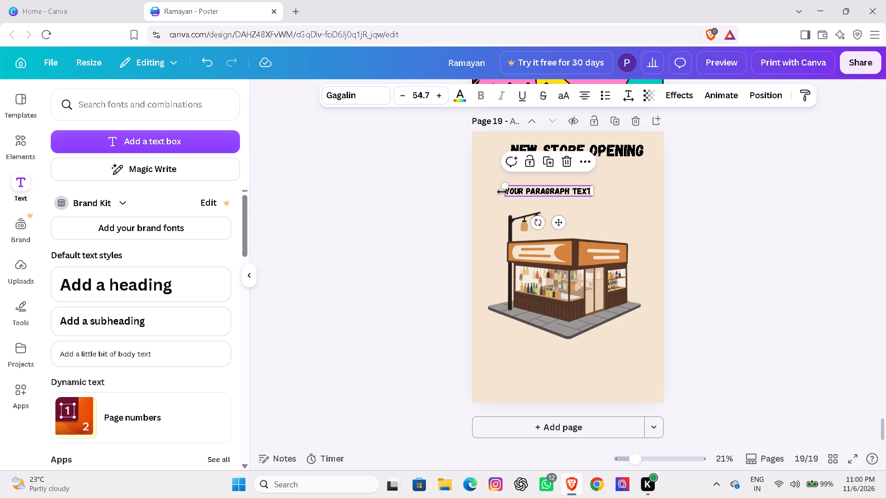
Widen the paragraph text box to about 26 units without changing its text size.
{"action": "left_click", "coordinate": [590, 189]}
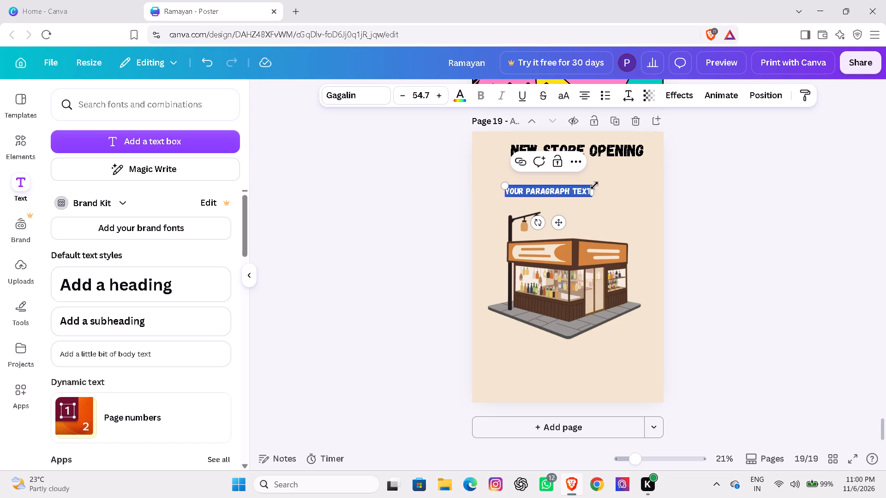
{"action": "left_click_drag", "start_coordinate": [591, 190], "coordinate": [626, 197]}
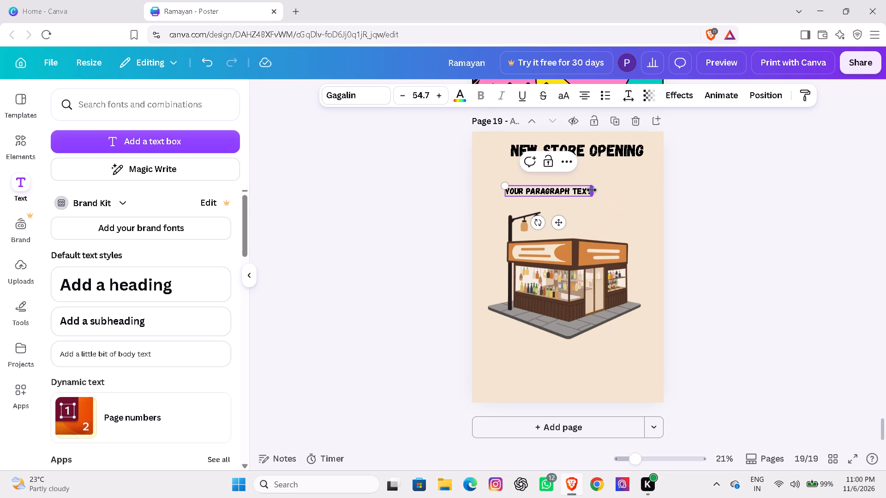
{"action": "left_click_drag", "start_coordinate": [591, 190], "coordinate": [617, 191]}
{"action": "left_click", "coordinate": [590, 191]}
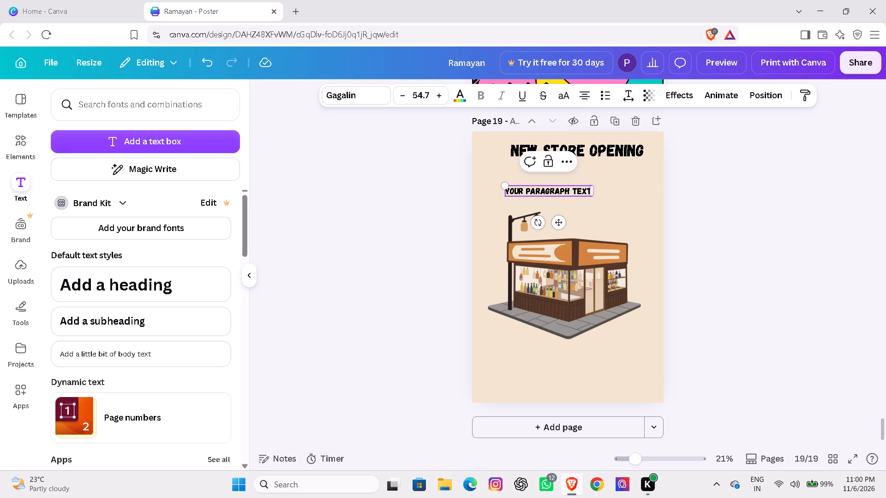
{"action": "left_click", "coordinate": [590, 188]}
{"action": "left_click_drag", "start_coordinate": [591, 191], "coordinate": [599, 192]}
{"action": "left_click_drag", "start_coordinate": [594, 191], "coordinate": [625, 191]}
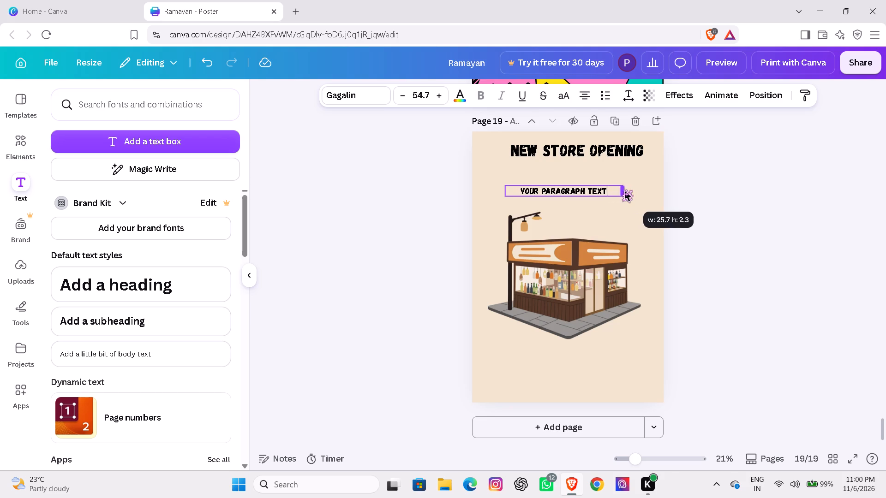
{"action": "left_click_drag", "start_coordinate": [625, 191], "coordinate": [627, 191]}
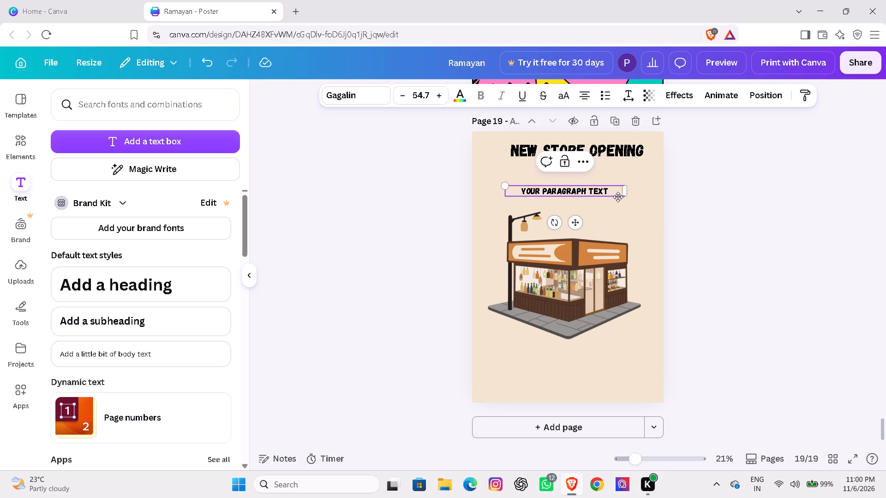
{"action": "left_click", "coordinate": [625, 195]}
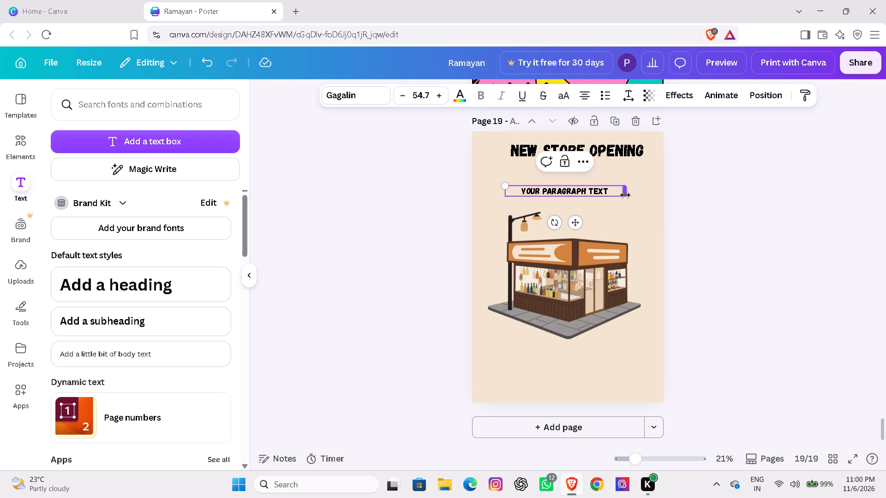
Replace the placeholder paragraph text with "Address".
{"action": "left_click", "coordinate": [617, 192]}
{"action": "key", "text": "BackSpace"}
{"action": "key", "text": "BackSpace"}
{"action": "key", "text": "BackSpace"}
{"action": "key", "text": "BackSpace"}
{"action": "key", "text": "BackSpace"}
{"action": "key", "text": "BackSpace"}
{"action": "key", "text": "BackSpace"}
{"action": "key", "text": "BackSpace"}
{"action": "key", "text": "BackSpace"}
{"action": "key", "text": "BackSpace"}
{"action": "key", "text": "BackSpace"}
{"action": "key", "text": "BackSpace"}
{"action": "key", "text": "BackSpace"}
{"action": "key", "text": "BackSpace"}
{"action": "key", "text": "BackSpace"}
{"action": "key", "text": "BackSpace"}
{"action": "key", "text": "BackSpace"}
{"action": "key", "text": "BackSpace"}
{"action": "key", "text": "BackSpace"}
{"action": "key", "text": "BackSpace"}
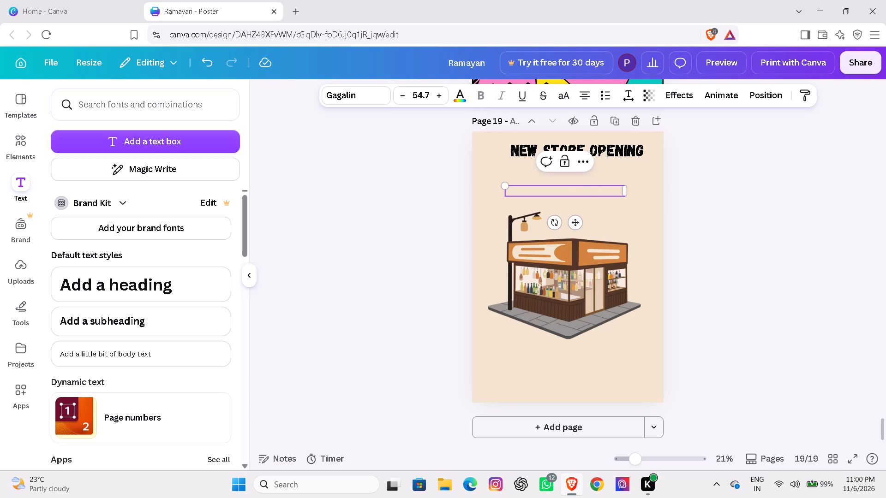
{"action": "key", "text": "shift+a"}
{"action": "key", "text": "d"}
{"action": "key", "text": "d"}
{"action": "type", "text": "ress"}
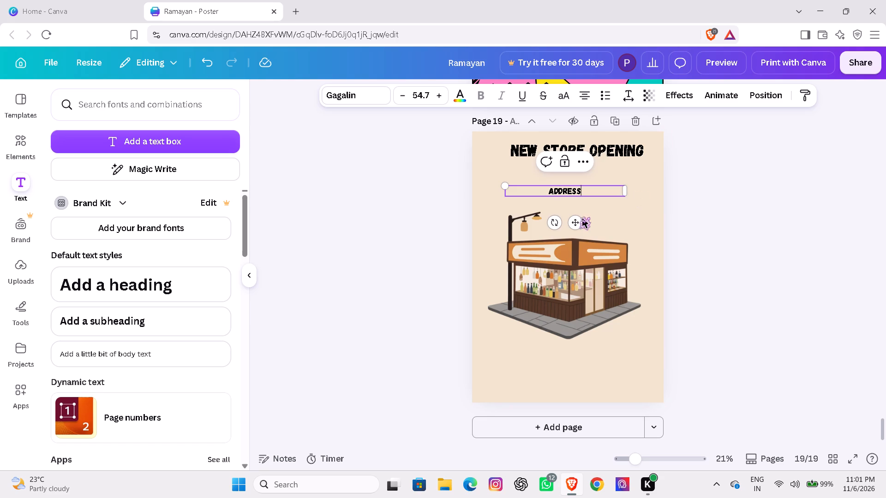
Move the address text box below the shop illustration, toward the page's lower-left corner.
{"action": "left_click_drag", "start_coordinate": [579, 219], "coordinate": [518, 399]}
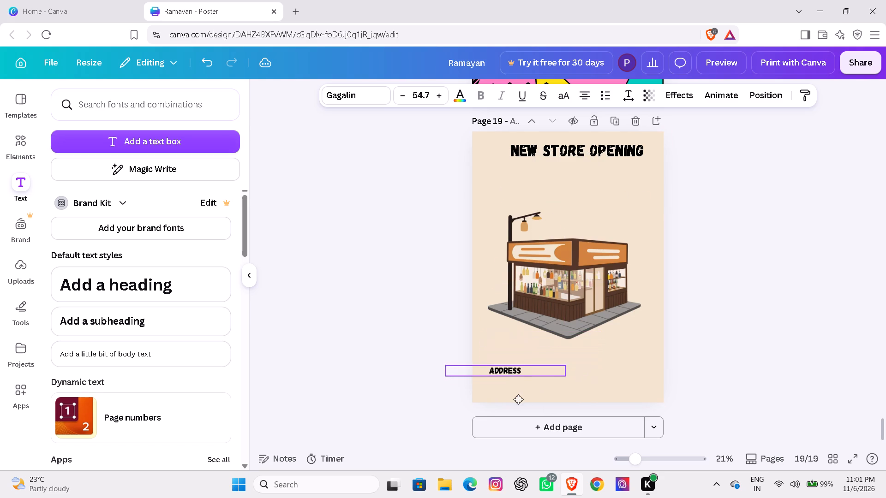
{"action": "left_click_drag", "start_coordinate": [518, 399], "coordinate": [524, 394]}
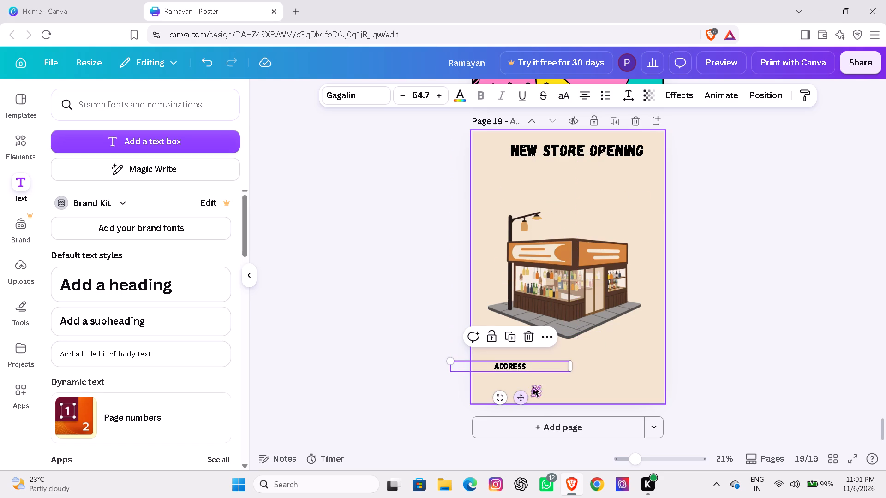
Complete the address line below the shop illustration so it reads "Address: Dibrugarh Thana Charali".
{"action": "left_click", "coordinate": [533, 367]}
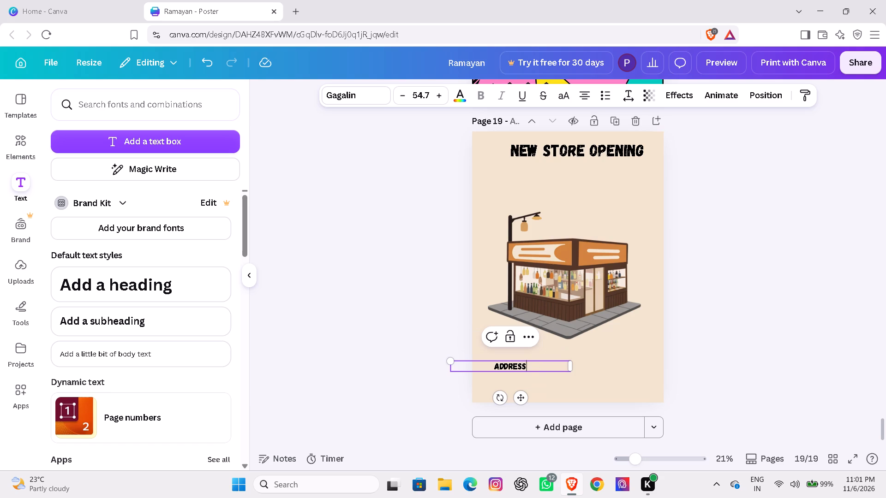
{"action": "key", "text": "shift+colon"}
{"action": "key", "text": "space"}
{"action": "type", "text": "dibrug"}
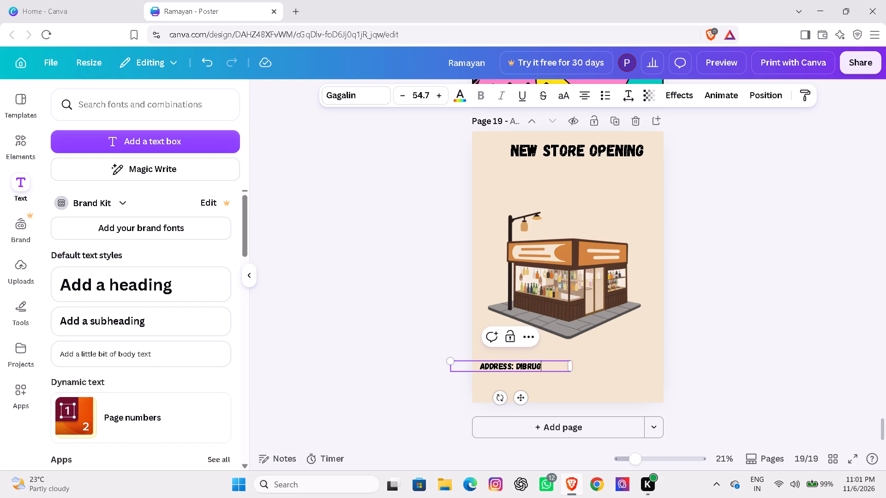
{"action": "type", "text": "ar"}
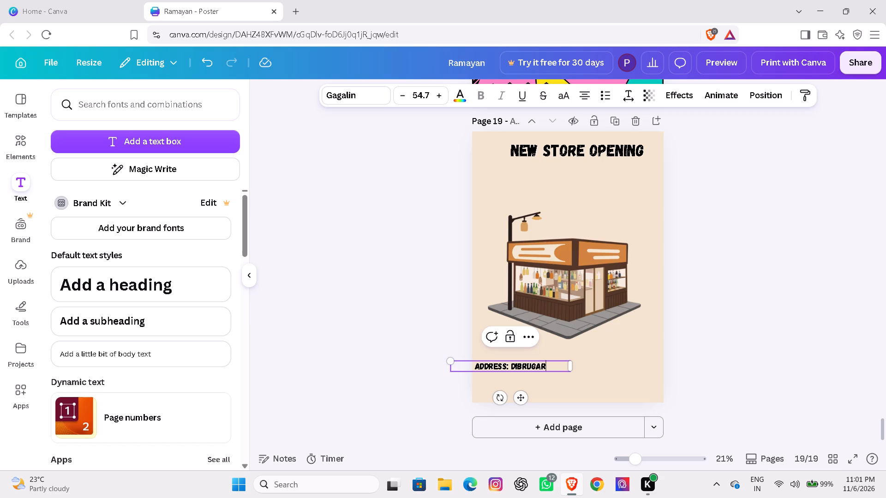
{"action": "type", "text": "h"}
{"action": "key", "text": "space"}
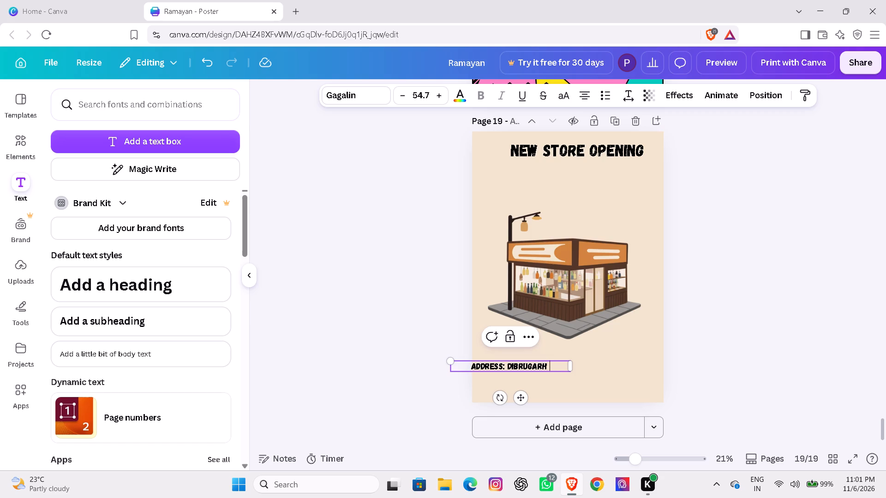
{"action": "key", "text": "space"}
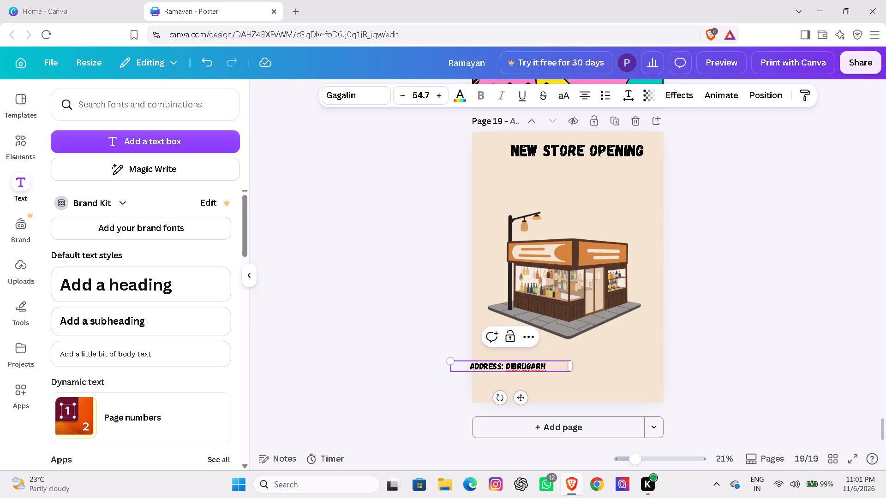
{"action": "key", "text": "BackSpace"}
{"action": "type", "text": "th"}
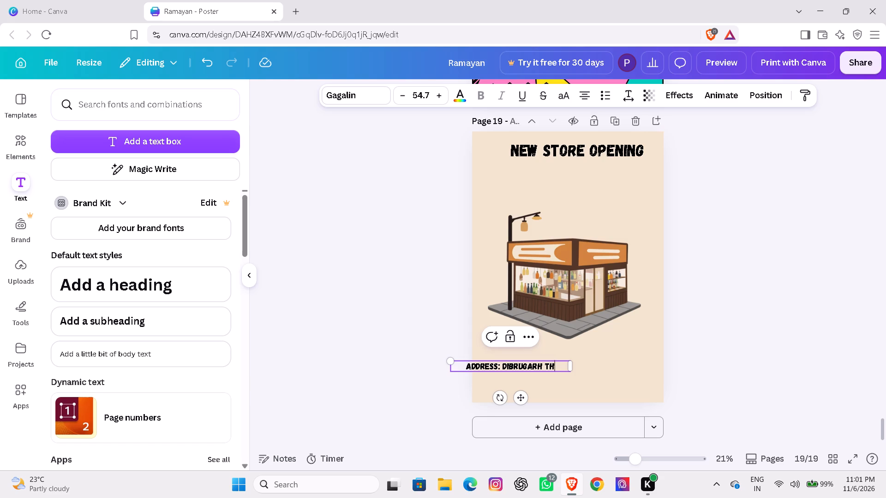
{"action": "key", "text": "a"}
{"action": "type", "text": "na"}
{"action": "key", "text": "space"}
{"action": "type", "text": "ch"}
{"action": "key", "text": "r"}
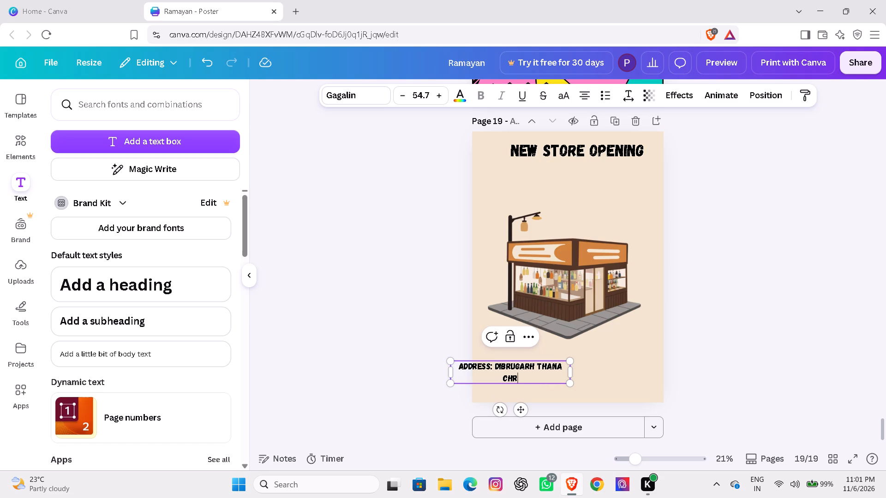
{"action": "key", "text": "BackSpace"}
{"action": "type", "text": "arali"}
Enlarge the address text to size 62.7 and move its box fully inside the page's lower-left area.
{"action": "left_click_drag", "start_coordinate": [517, 407], "coordinate": [539, 409]}
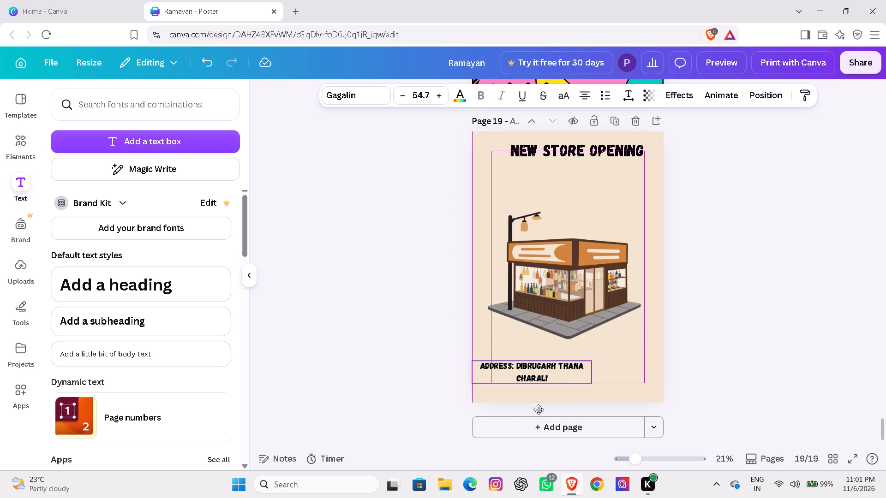
{"action": "left_click_drag", "start_coordinate": [539, 409], "coordinate": [535, 411]}
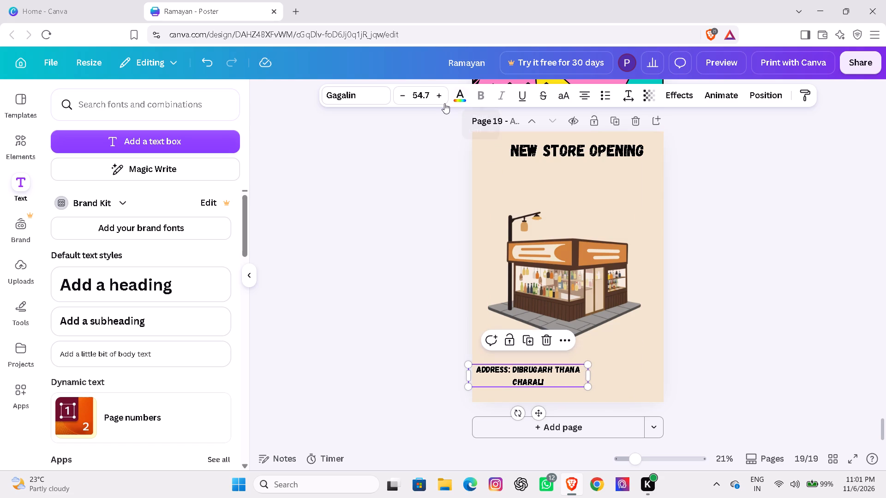
{"action": "left_click", "coordinate": [442, 100]}
{"action": "left_click", "coordinate": [442, 100]}
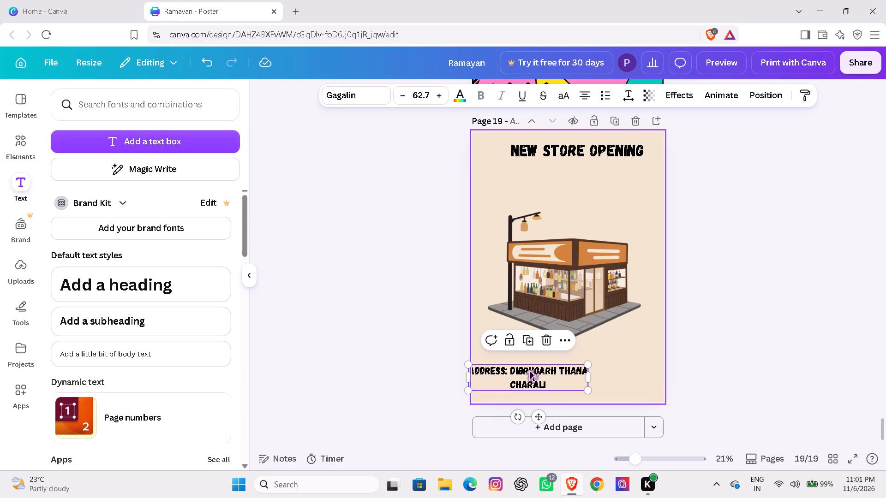
{"action": "left_click_drag", "start_coordinate": [529, 371], "coordinate": [541, 375]}
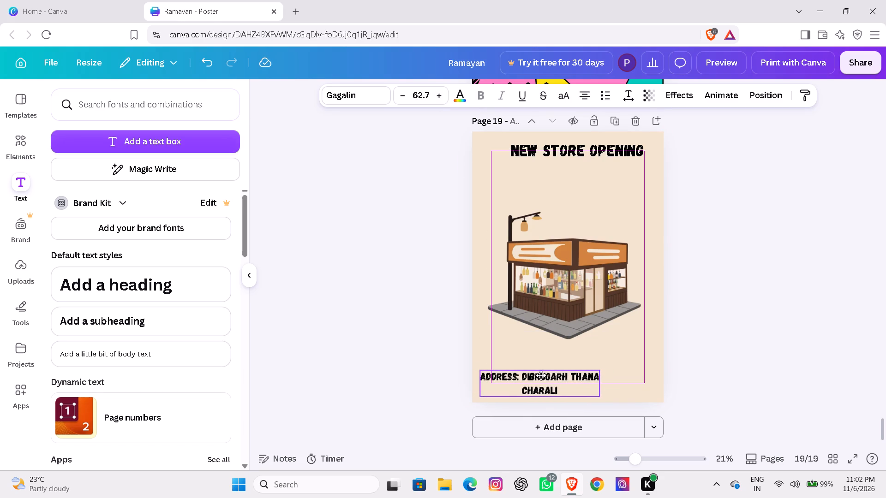
{"action": "left_click_drag", "start_coordinate": [541, 375], "coordinate": [543, 373]}
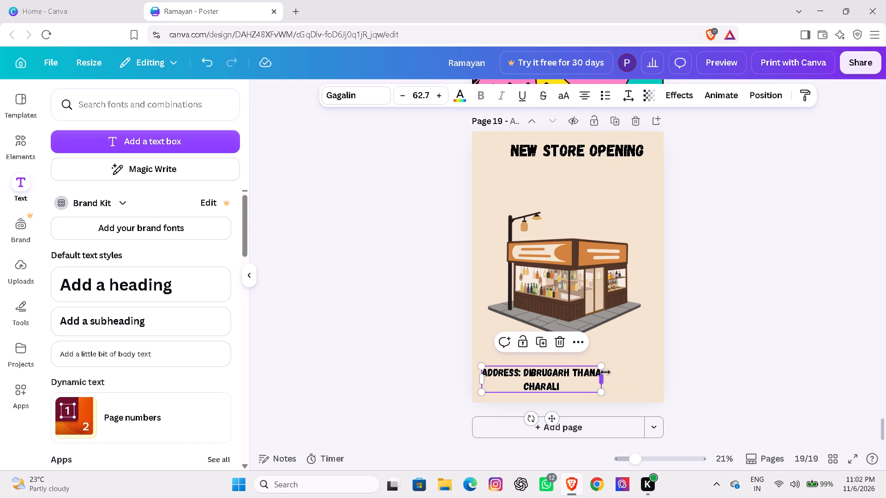
Widen the address text box to about 35 units so the address fits on one line.
{"action": "left_click_drag", "start_coordinate": [602, 375], "coordinate": [646, 378]}
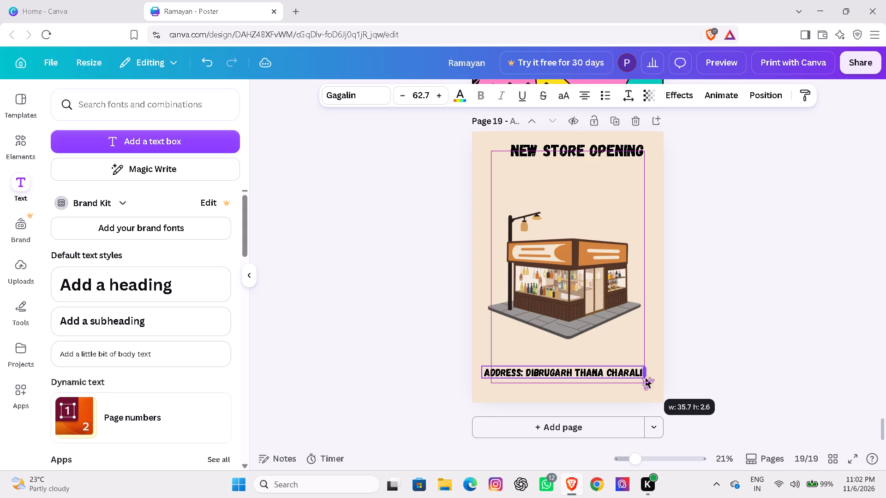
{"action": "left_click_drag", "start_coordinate": [646, 378], "coordinate": [642, 386]}
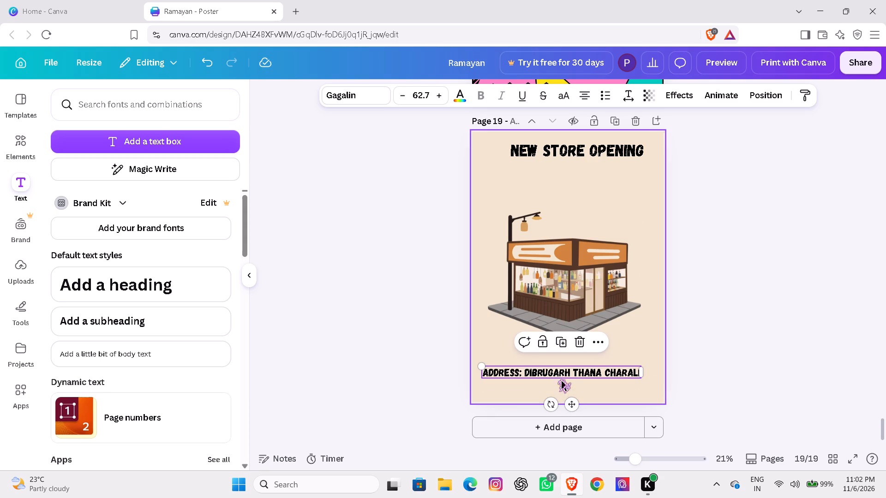
Move the address line slightly up and the shop illustration slightly down to bring them closer together.
{"action": "left_click_drag", "start_coordinate": [569, 404], "coordinate": [569, 392]}
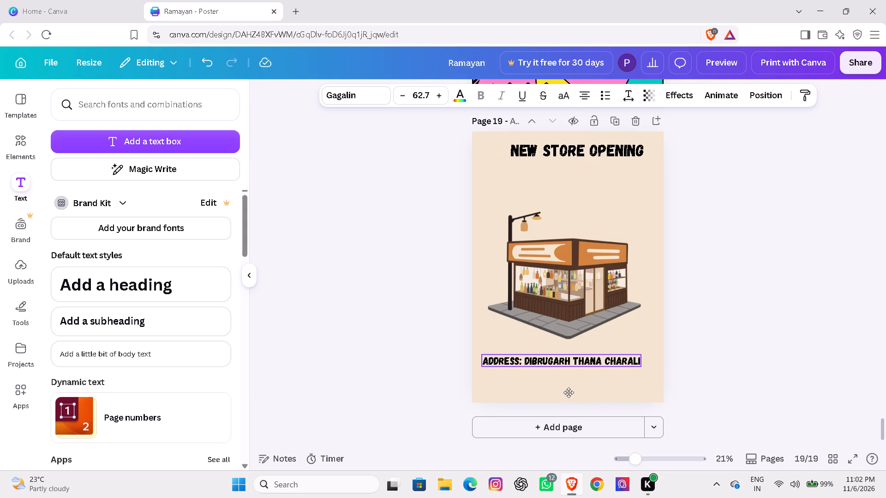
{"action": "left_click_drag", "start_coordinate": [569, 392], "coordinate": [568, 400]}
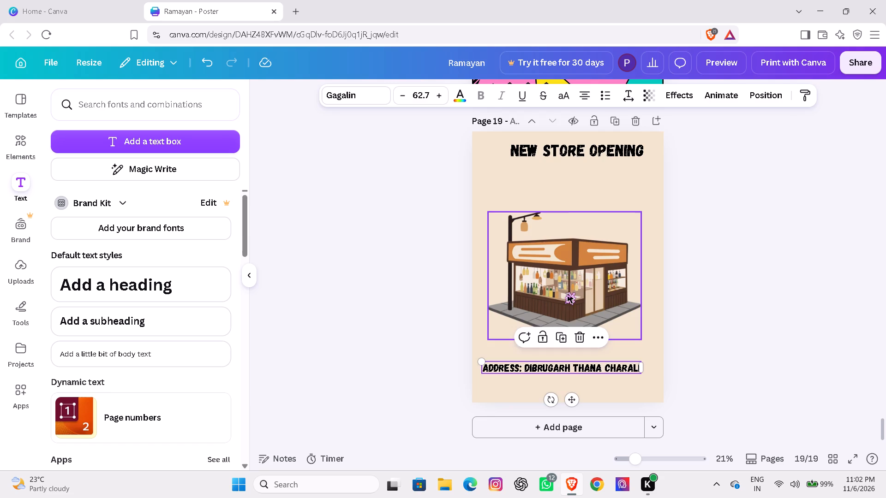
{"action": "left_click_drag", "start_coordinate": [566, 294], "coordinate": [565, 301]}
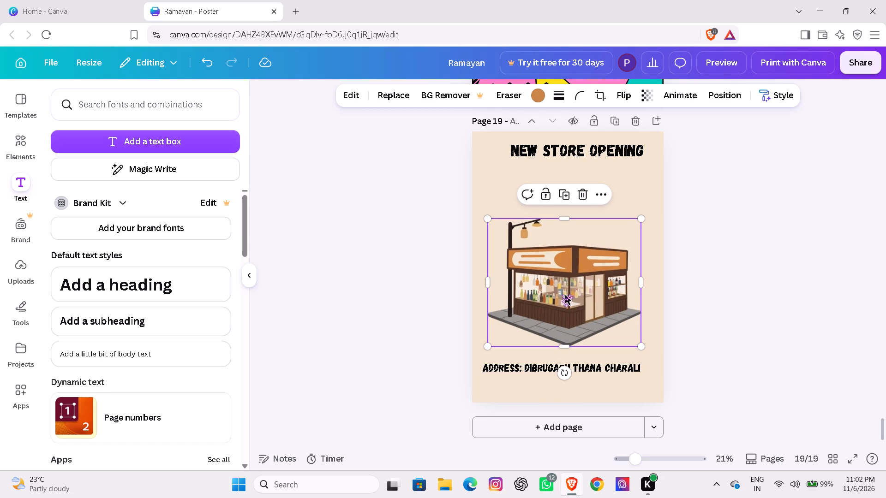
{"action": "left_click", "coordinate": [435, 288]}
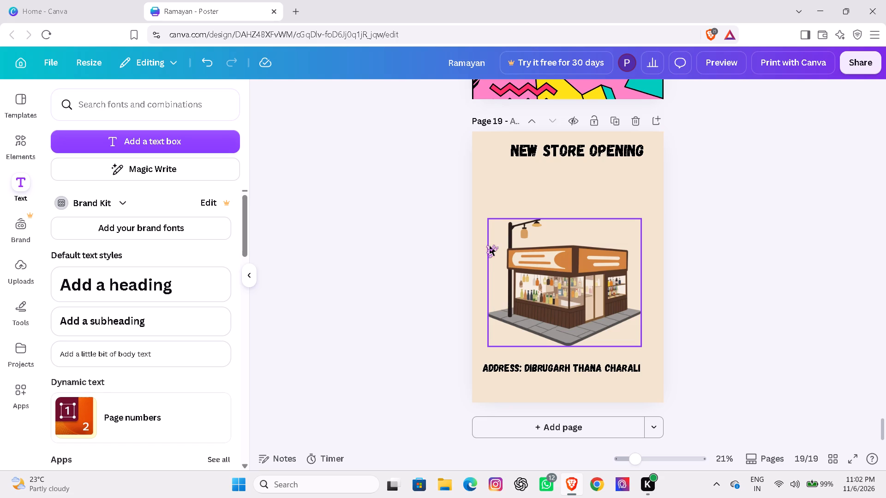
Move the address line slightly down and to the right, centring it horizontally on the page.
{"action": "left_click", "coordinate": [605, 260]}
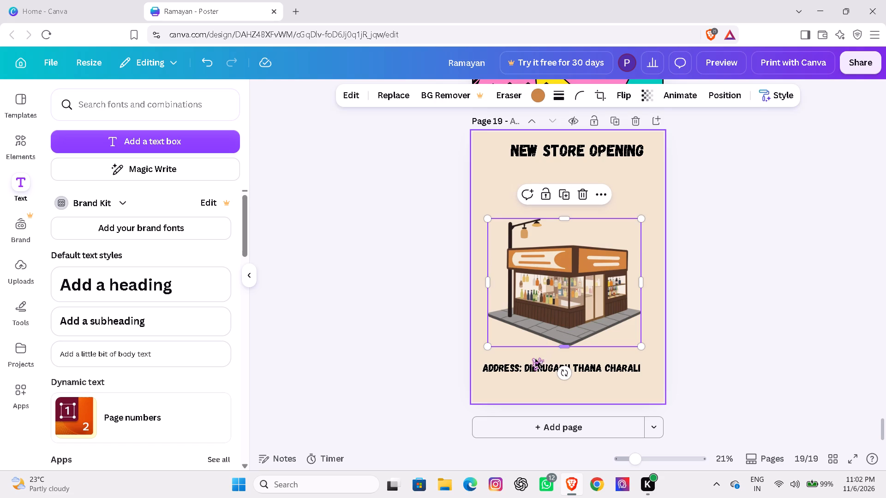
{"action": "left_click", "coordinate": [531, 362]}
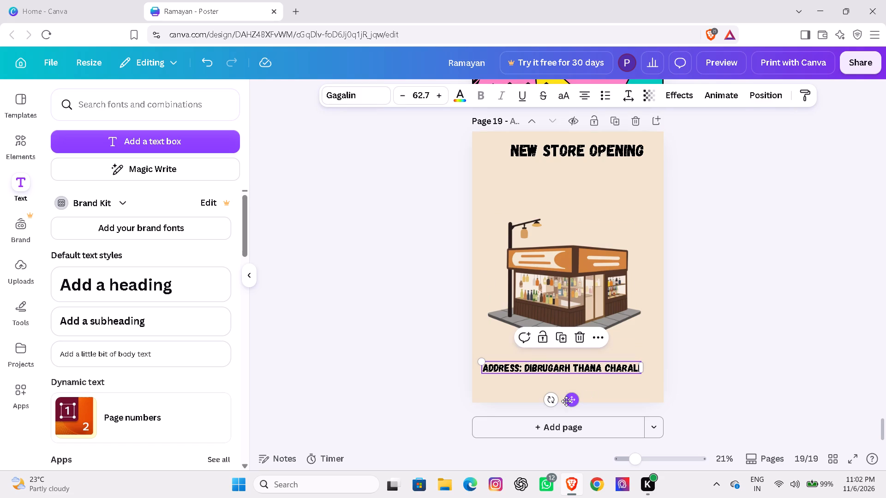
{"action": "left_click_drag", "start_coordinate": [570, 401], "coordinate": [572, 404]}
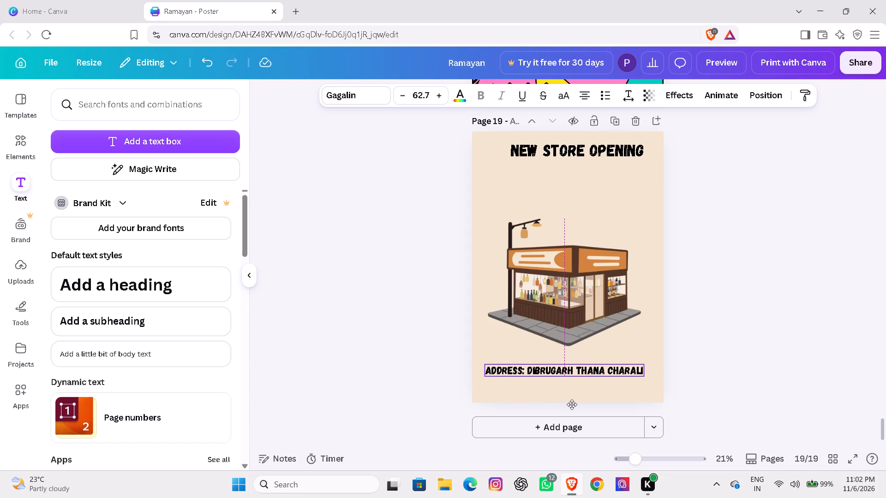
{"action": "left_click_drag", "start_coordinate": [572, 404], "coordinate": [571, 406]}
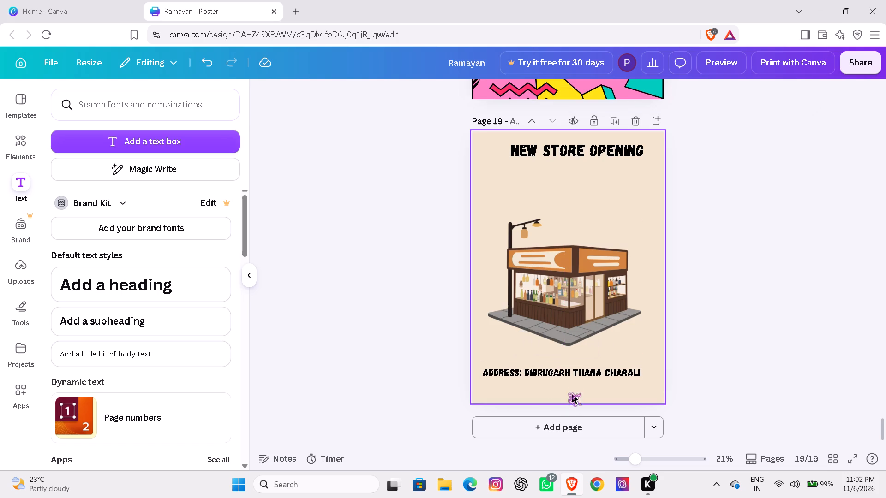
{"action": "left_click", "coordinate": [571, 374]}
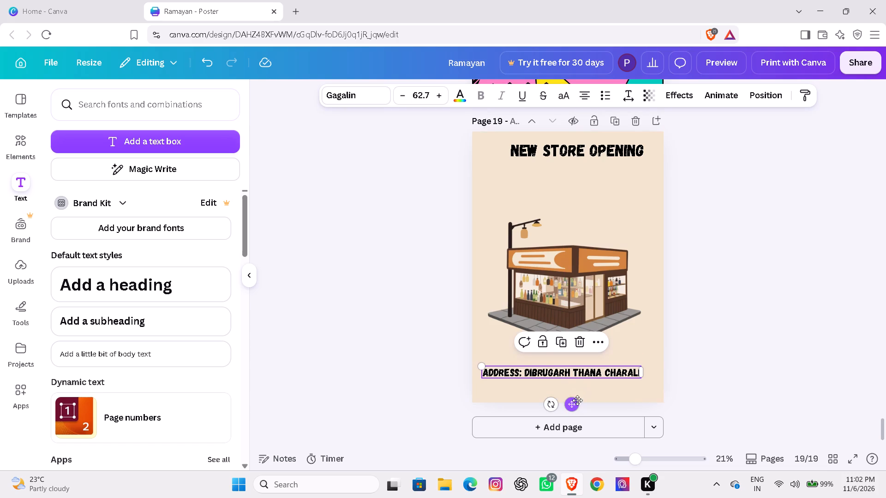
{"action": "left_click_drag", "start_coordinate": [575, 405], "coordinate": [577, 404]}
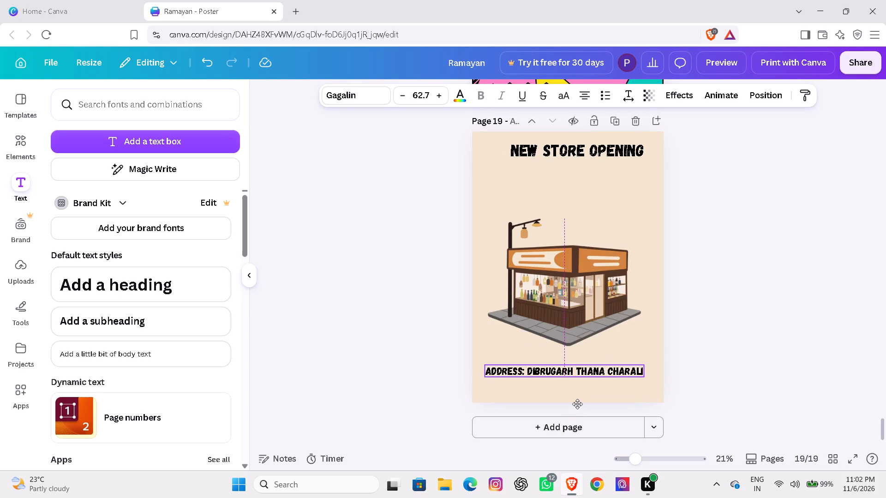
{"action": "left_click_drag", "start_coordinate": [577, 404], "coordinate": [581, 405]}
Move the shop illustration slightly down, closer to the address line.
{"action": "left_click_drag", "start_coordinate": [558, 307], "coordinate": [557, 316]}
{"action": "left_click", "coordinate": [445, 302]}
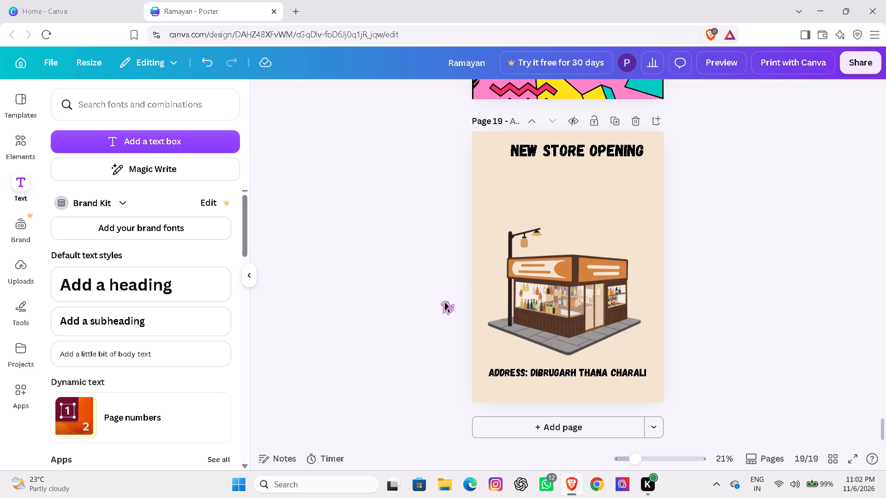
Underline the "New Store Opening" heading.
{"action": "left_click", "coordinate": [522, 154]}
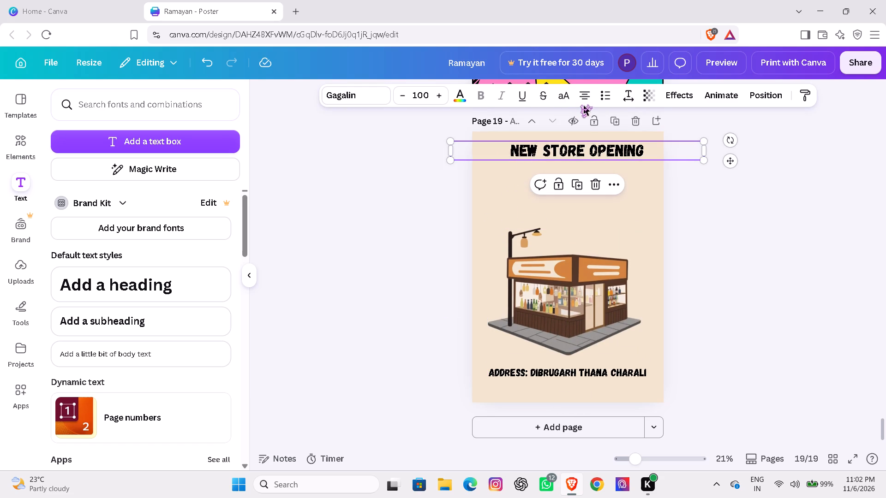
{"action": "left_click", "coordinate": [527, 99]}
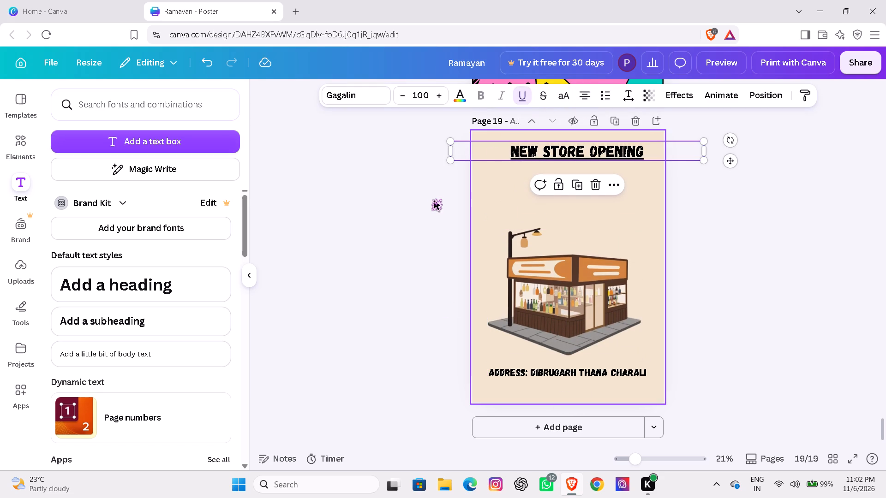
{"action": "left_click", "coordinate": [429, 200]}
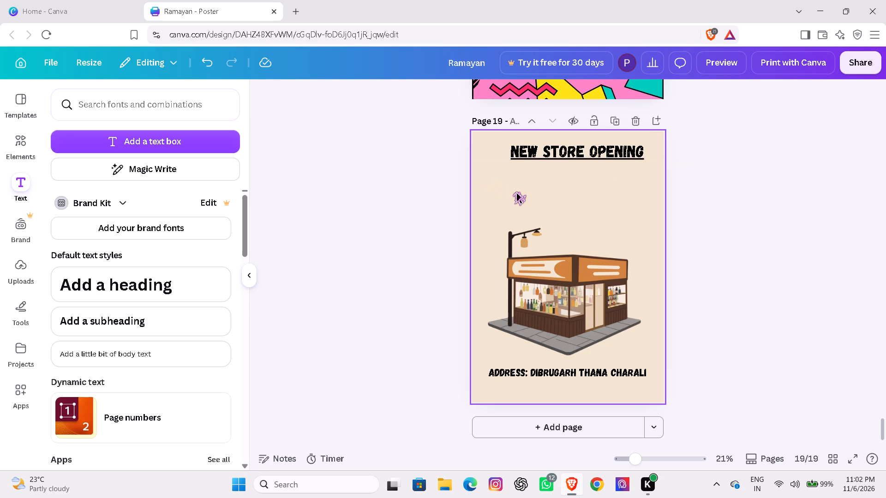
Add a new text box over the shop illustration and enlarge its placeholder text to about size 72.4.
{"action": "left_click", "coordinate": [517, 193]}
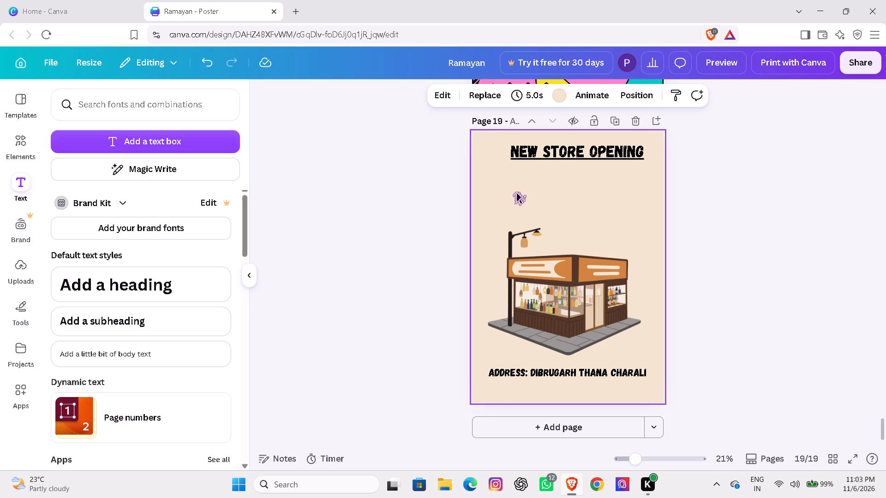
{"action": "left_click", "coordinate": [210, 137]}
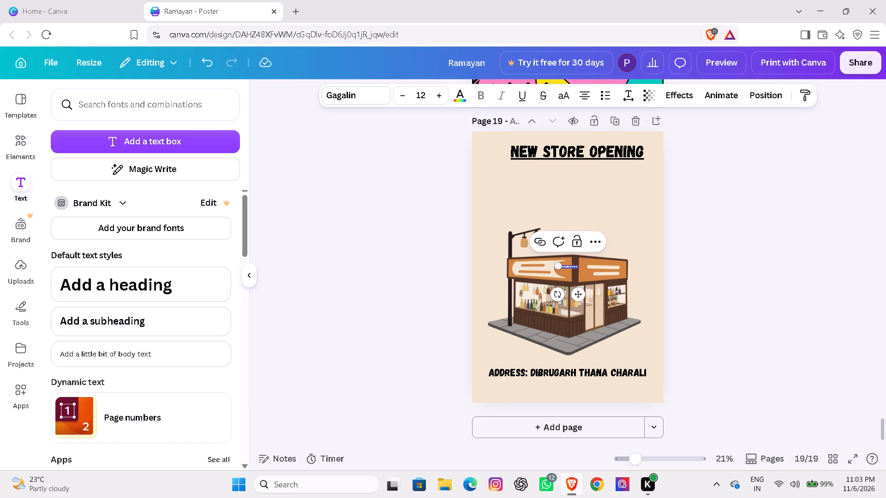
{"action": "left_click_drag", "start_coordinate": [560, 267], "coordinate": [469, 221]}
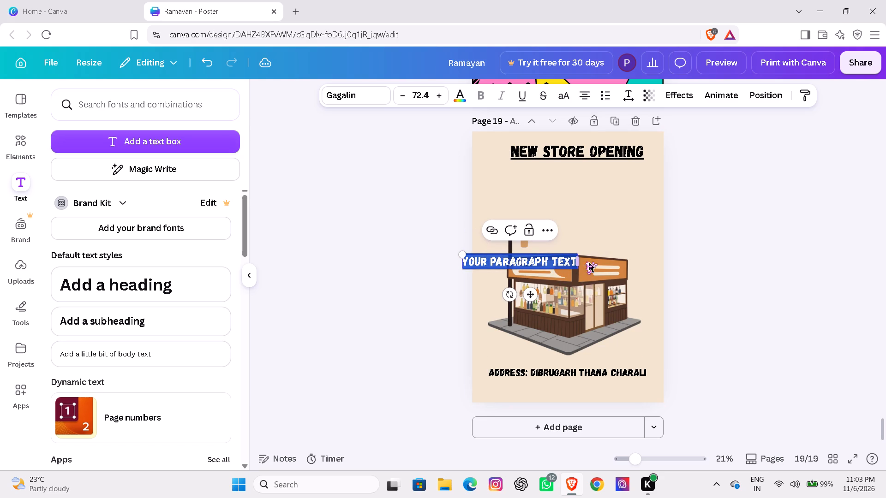
{"action": "left_click", "coordinate": [572, 257]}
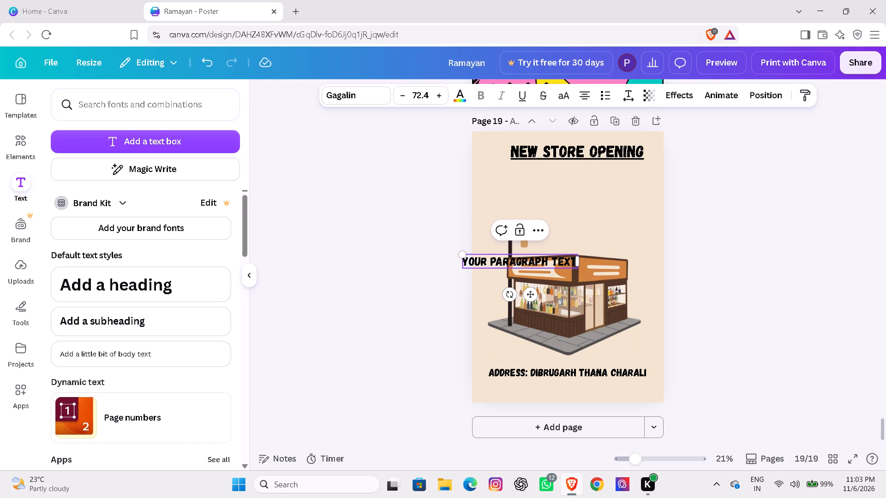
Replace the new text box's placeholder text with "What you will find".
{"action": "key", "text": "BackSpace"}
{"action": "key", "text": "BackSpace"}
{"action": "key", "text": "BackSpace"}
{"action": "key", "text": "BackSpace"}
{"action": "key", "text": "BackSpace"}
{"action": "key", "text": "BackSpace"}
{"action": "key", "text": "BackSpace"}
{"action": "key", "text": "BackSpace"}
{"action": "key", "text": "BackSpace"}
{"action": "key", "text": "BackSpace"}
{"action": "key", "text": "BackSpace"}
{"action": "key", "text": "BackSpace"}
{"action": "key", "text": "BackSpace"}
{"action": "key", "text": "BackSpace"}
{"action": "key", "text": "BackSpace"}
{"action": "key", "text": "BackSpace"}
{"action": "key", "text": "BackSpace"}
{"action": "key", "text": "BackSpace"}
{"action": "key", "text": "BackSpace"}
{"action": "key", "text": "BackSpace"}
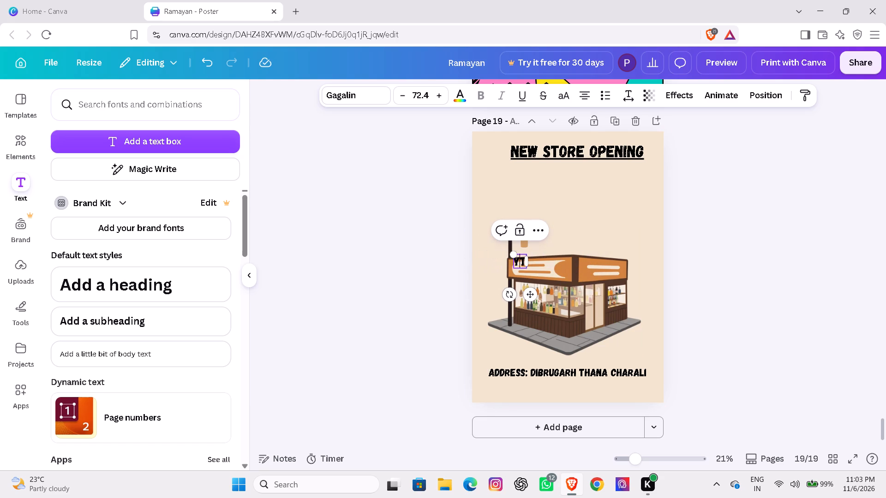
{"action": "key", "text": "BackSpace"}
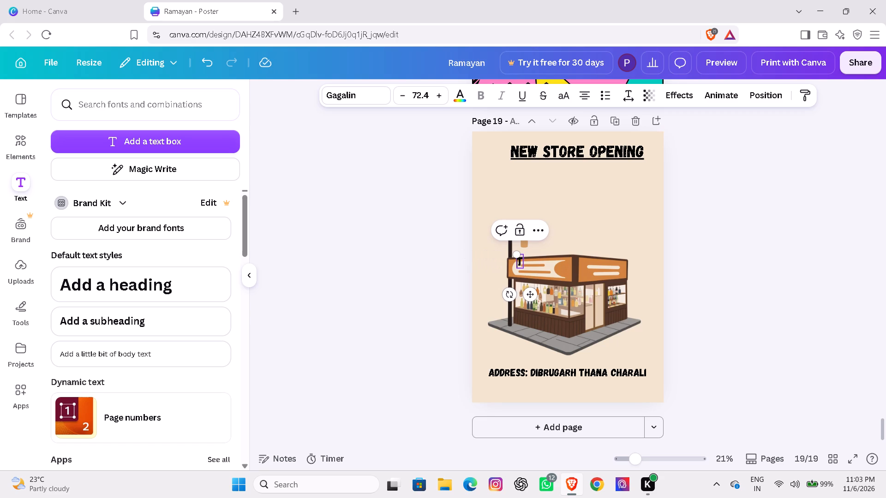
{"action": "key", "text": "w"}
{"action": "type", "text": "hs"}
{"action": "key", "text": "BackSpace"}
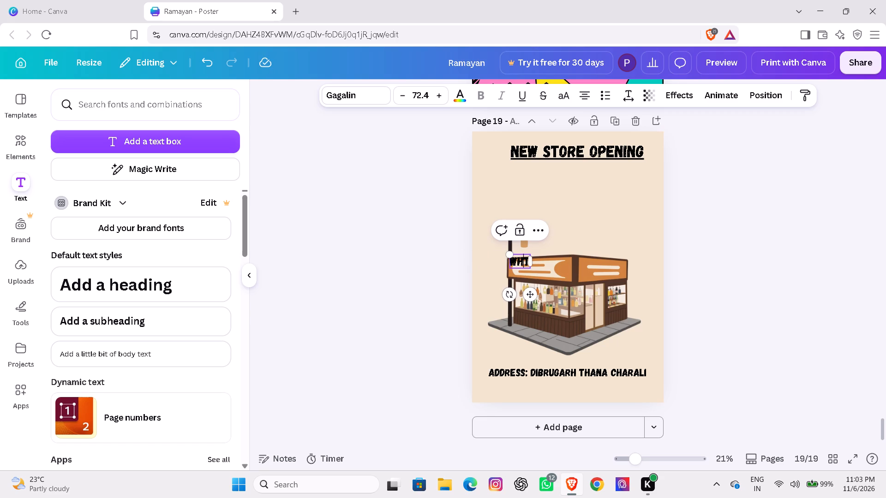
{"action": "type", "text": "at you will find"}
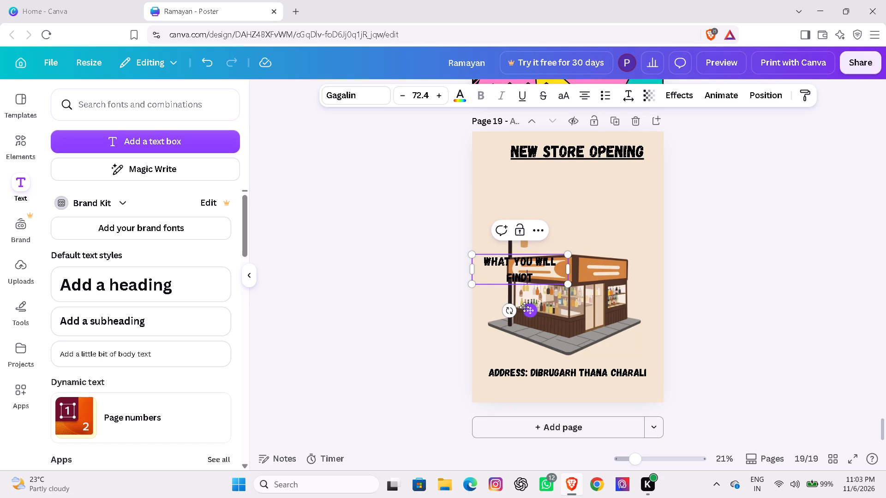
Move the "What you will find" text box above the shop illustration, just below the heading.
{"action": "left_click_drag", "start_coordinate": [524, 307], "coordinate": [541, 225]}
{"action": "left_click", "coordinate": [563, 193]}
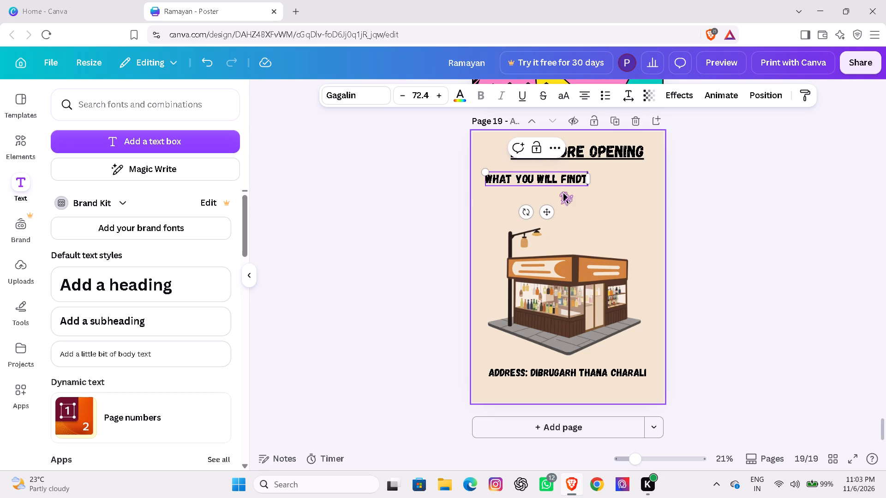
Remove the stray T after "find" and add the lines "books", "staniories", "makeup" and "arts & craft" below it.
{"action": "key", "text": "BackSpace"}
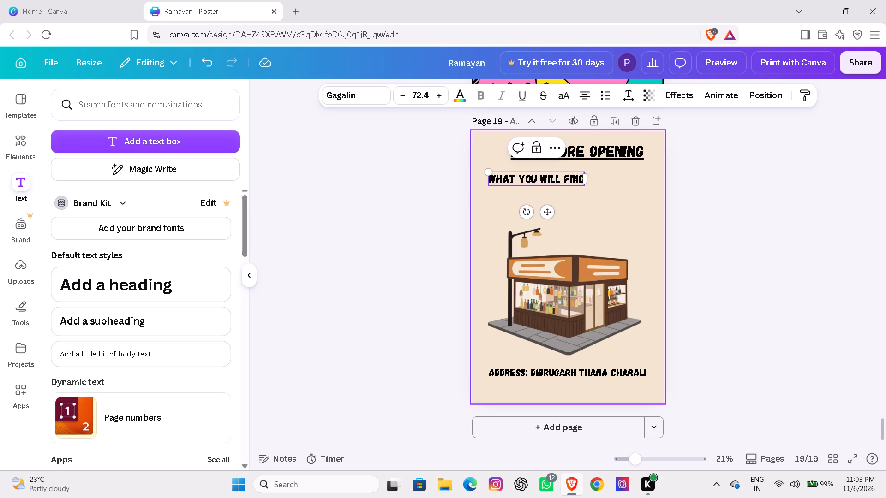
{"action": "key", "text": "Return"}
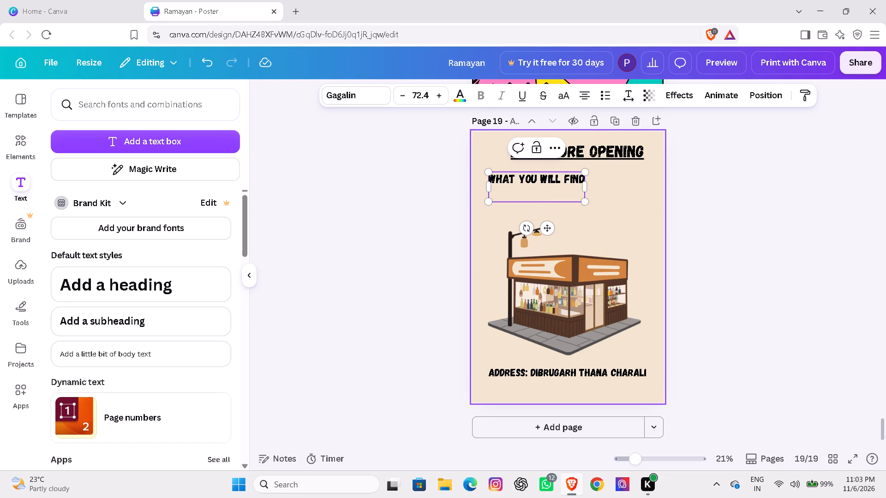
{"action": "type", "text": "books"}
{"action": "key", "text": "Return"}
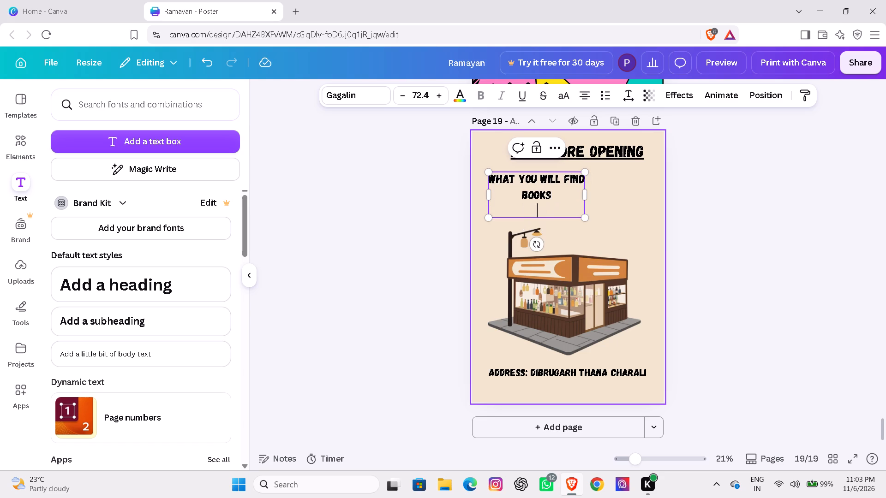
{"action": "type", "text": "sta"}
{"action": "type", "text": "nio"}
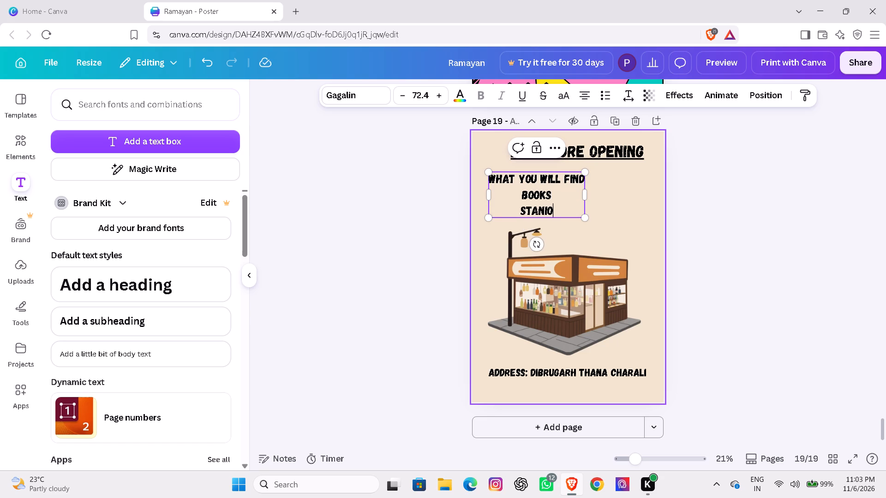
{"action": "type", "text": "ri"}
{"action": "type", "text": "es"}
{"action": "key", "text": "Return"}
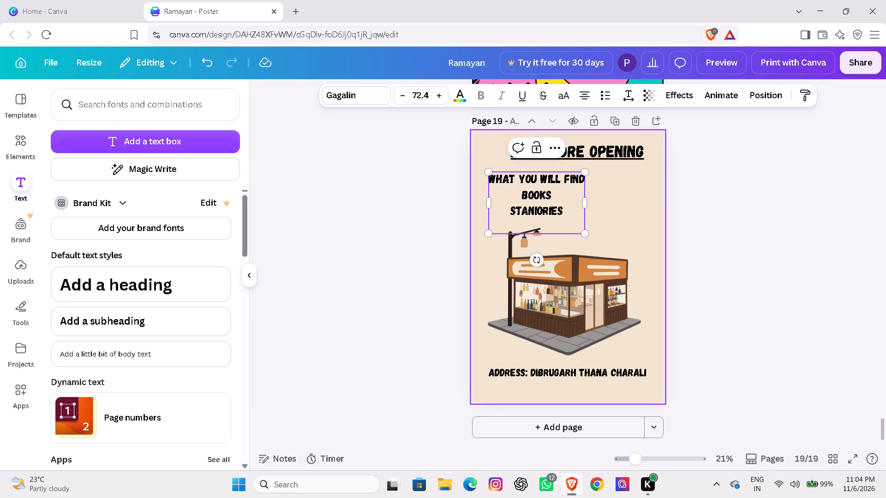
{"action": "type", "text": "mak"}
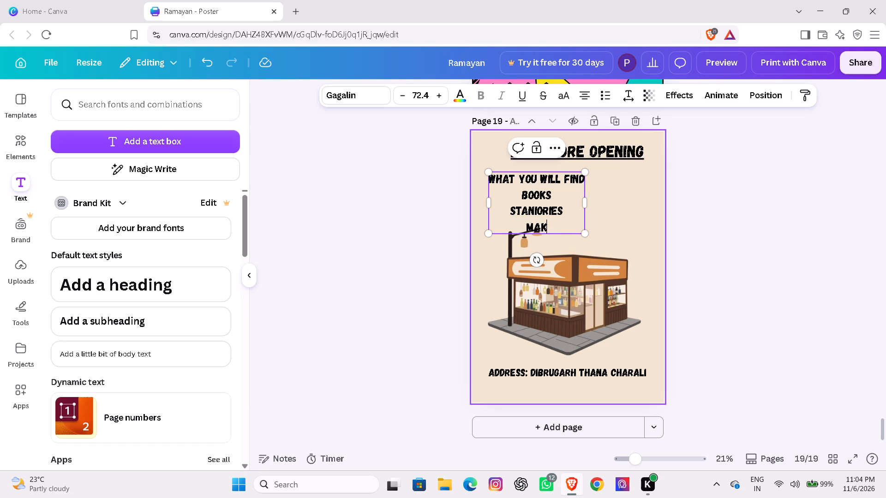
{"action": "type", "text": "euo"}
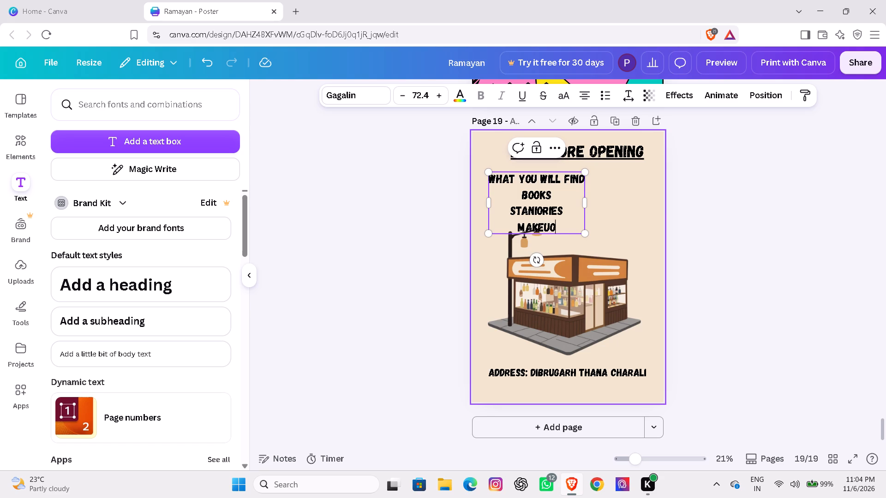
{"action": "key", "text": "BackSpace"}
{"action": "type", "text": "p"}
{"action": "key", "text": "space"}
{"action": "key", "text": "Return"}
{"action": "type", "text": "arts"}
{"action": "key", "text": "space"}
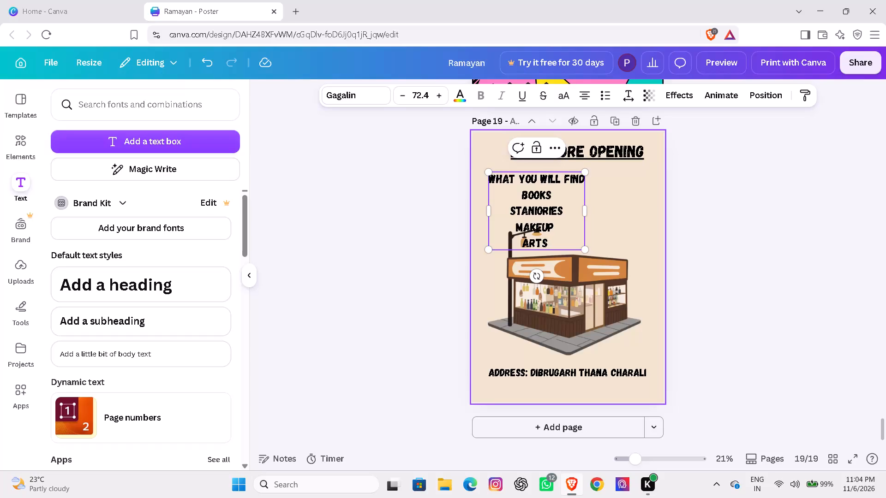
{"action": "type", "text": "&"}
{"action": "key", "text": "space"}
{"action": "type", "text": "craft"}
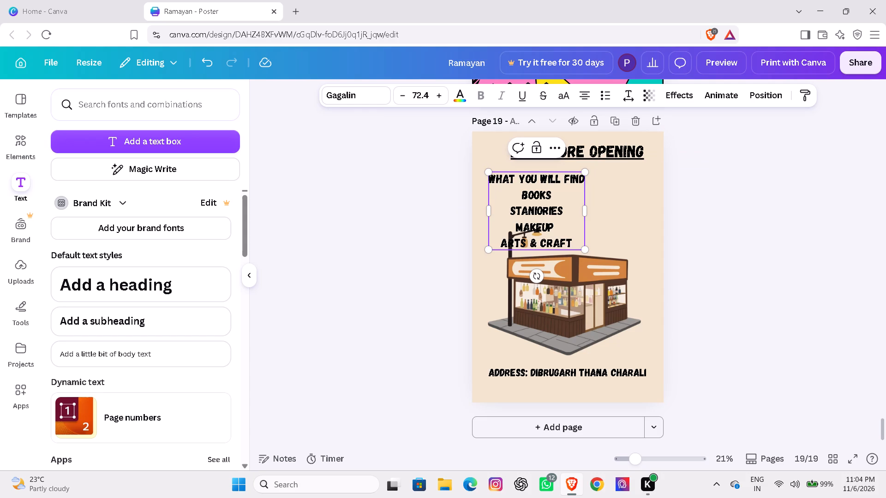
Widen the "What you will find" text box slightly and scale its text down to about size 64.9.
{"action": "left_click_drag", "start_coordinate": [588, 212], "coordinate": [609, 212]}
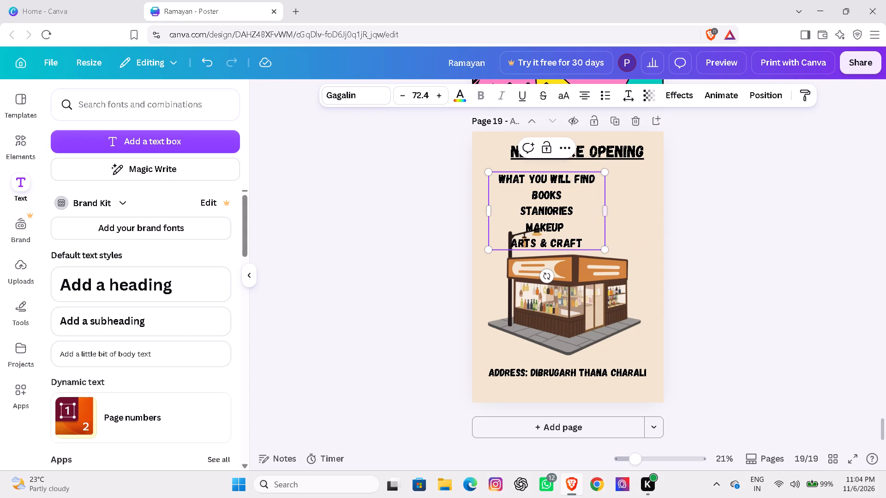
{"action": "left_click_drag", "start_coordinate": [490, 174], "coordinate": [496, 190]}
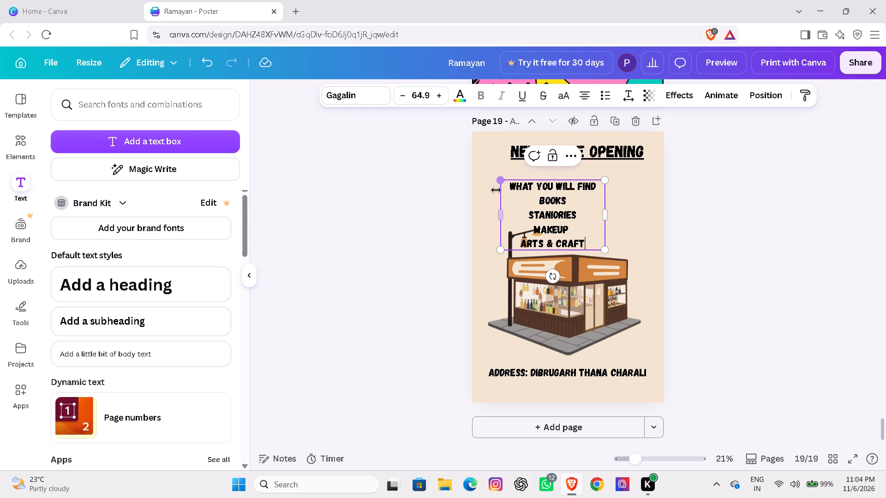
Move the "What you will find" list to the right, centring it under the "New Store Opening" heading and above the shop.
{"action": "left_click_drag", "start_coordinate": [550, 234], "coordinate": [570, 229]}
{"action": "left_click", "coordinate": [637, 222]}
{"action": "left_click_drag", "start_coordinate": [583, 215], "coordinate": [615, 211]}
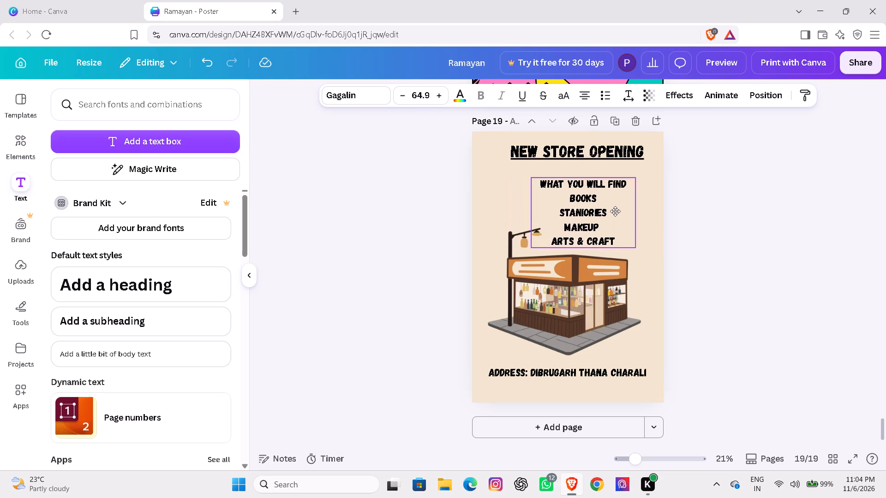
{"action": "left_click_drag", "start_coordinate": [615, 211], "coordinate": [607, 215]}
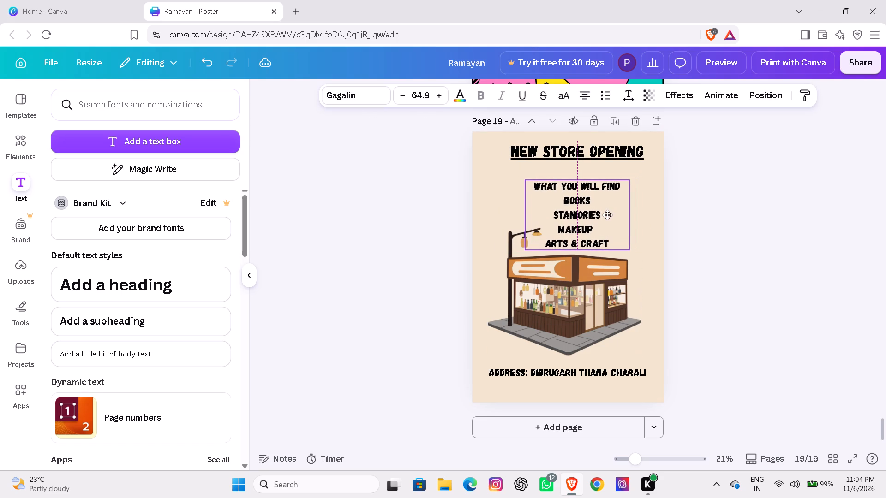
{"action": "left_click_drag", "start_coordinate": [607, 215], "coordinate": [606, 214]}
{"action": "left_click", "coordinate": [694, 237]}
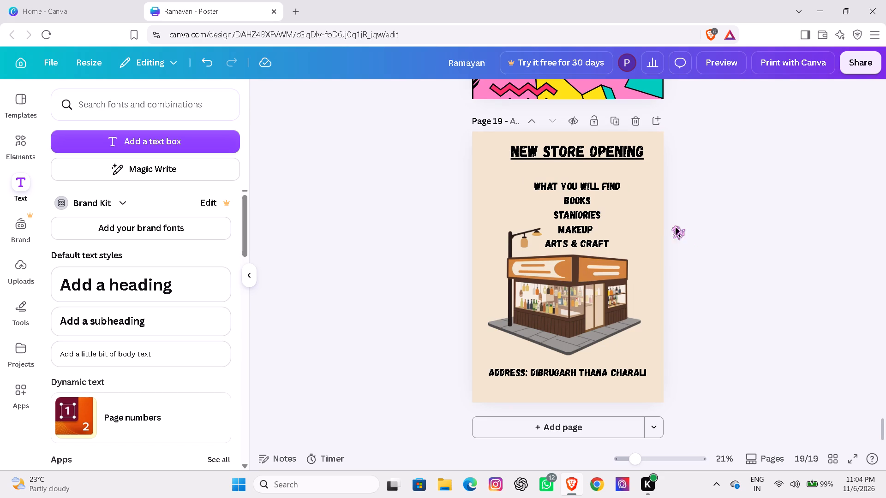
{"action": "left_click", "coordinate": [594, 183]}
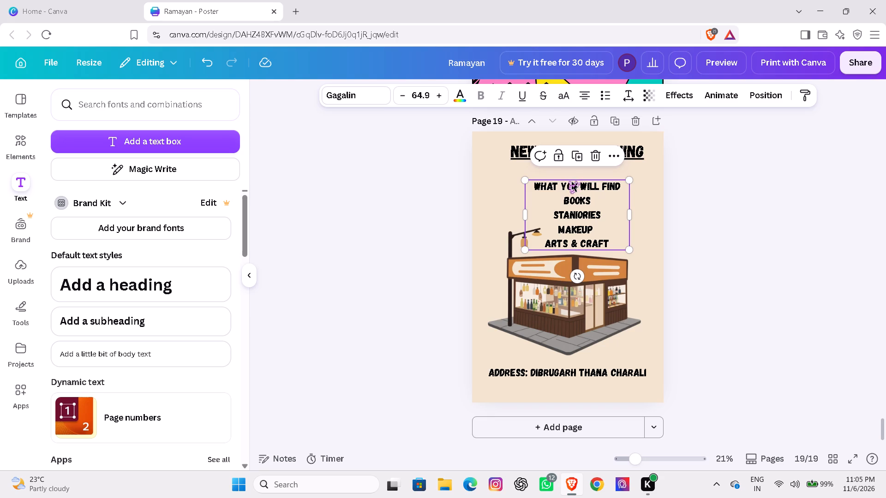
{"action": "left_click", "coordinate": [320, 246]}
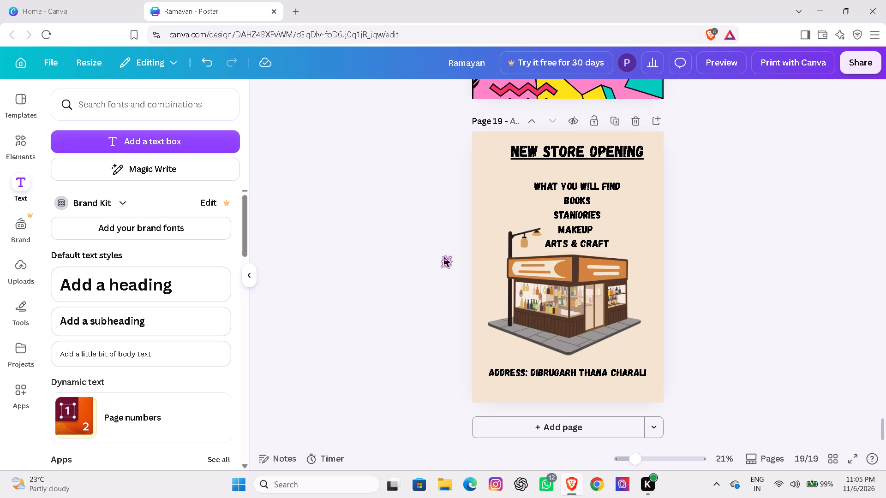